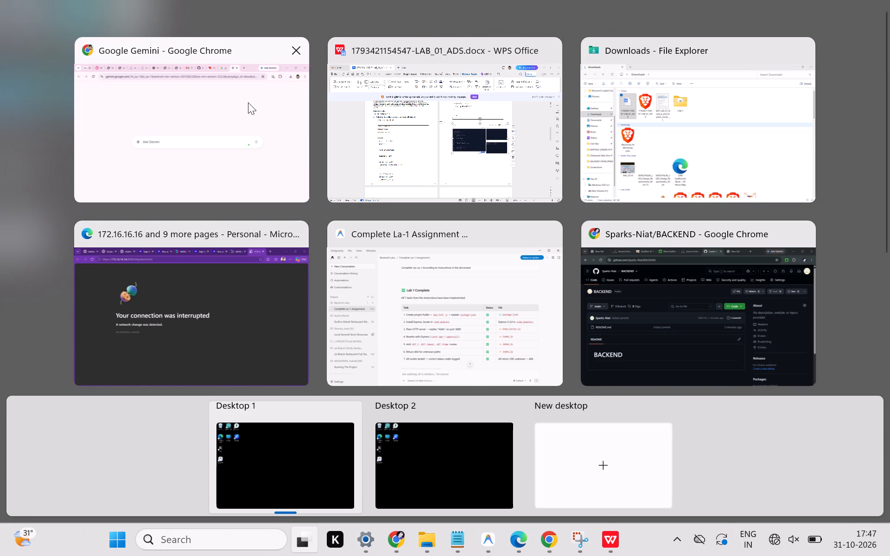
# Switch to the LAB_01_ADS document in WPS Office and dismiss the proofing-language notice.
pyautogui.click(394, 125)
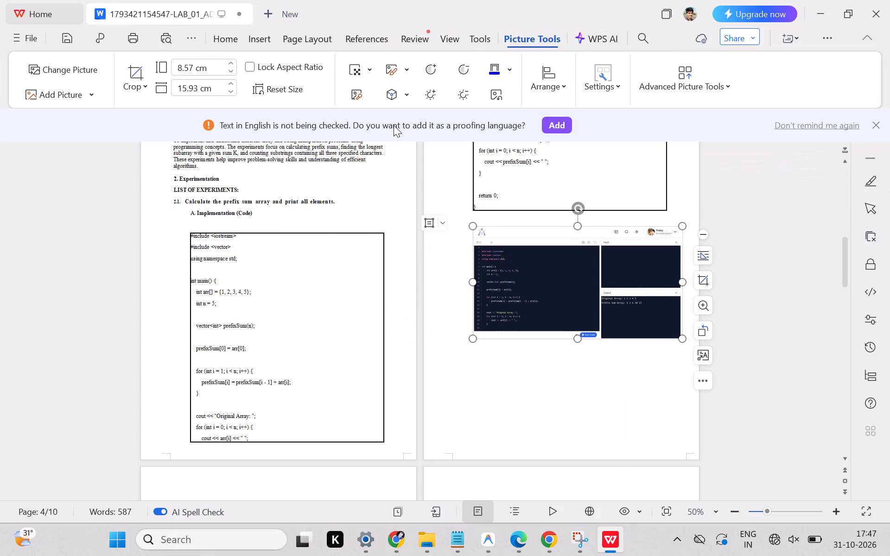
pyautogui.click(883, 127)
# Examine the cover page and the certificate page, including the certificate text and the signature block.
pyautogui.scroll(6, 716, 208)
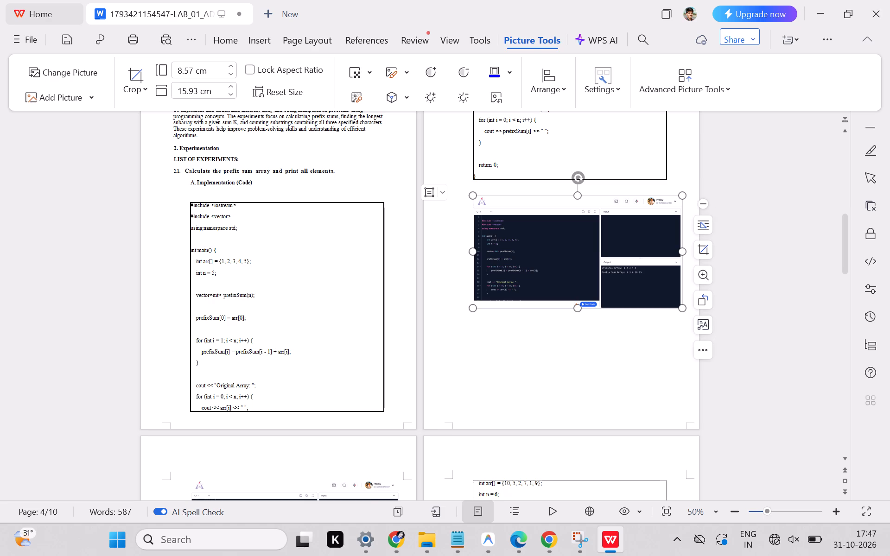
pyautogui.click(774, 180)
pyautogui.scroll(6, 586, 291)
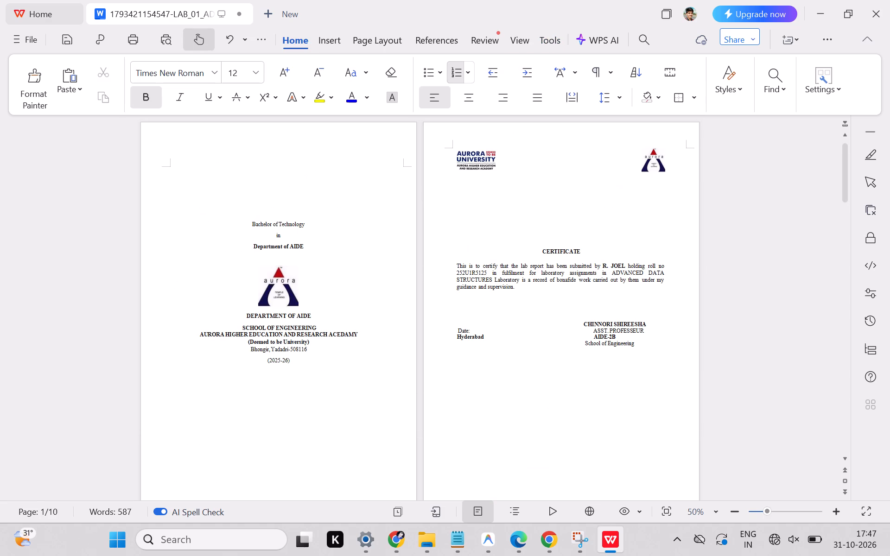
pyautogui.scroll(1, 586, 291)
pyautogui.click(652, 242)
pyautogui.click(726, 323)
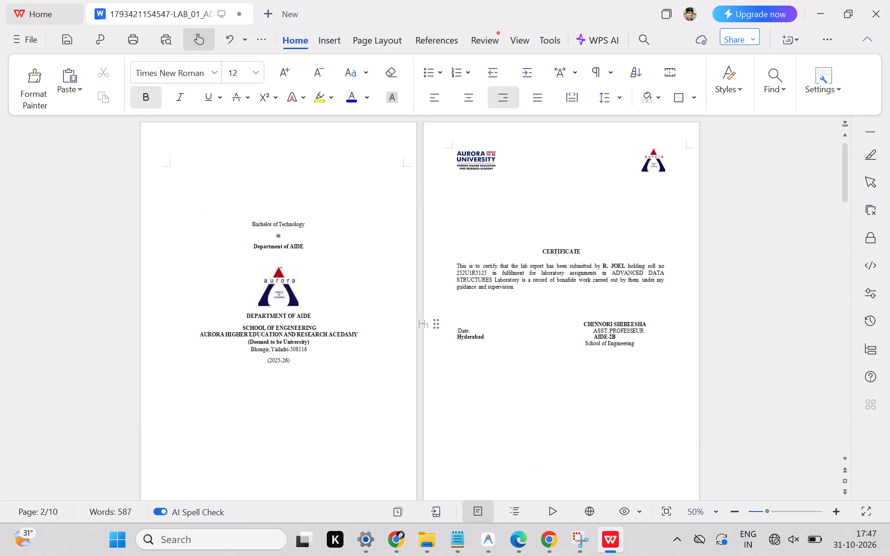
pyautogui.click(489, 380)
pyautogui.keyDown('ctrl'); pyautogui.scroll(3, 489, 380); pyautogui.keyUp('ctrl')
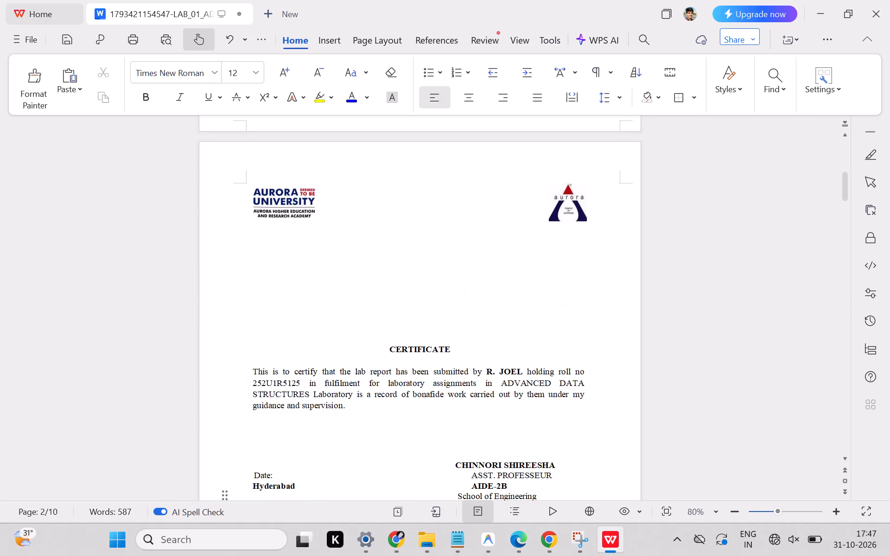
pyautogui.click(519, 387)
pyautogui.click(643, 391)
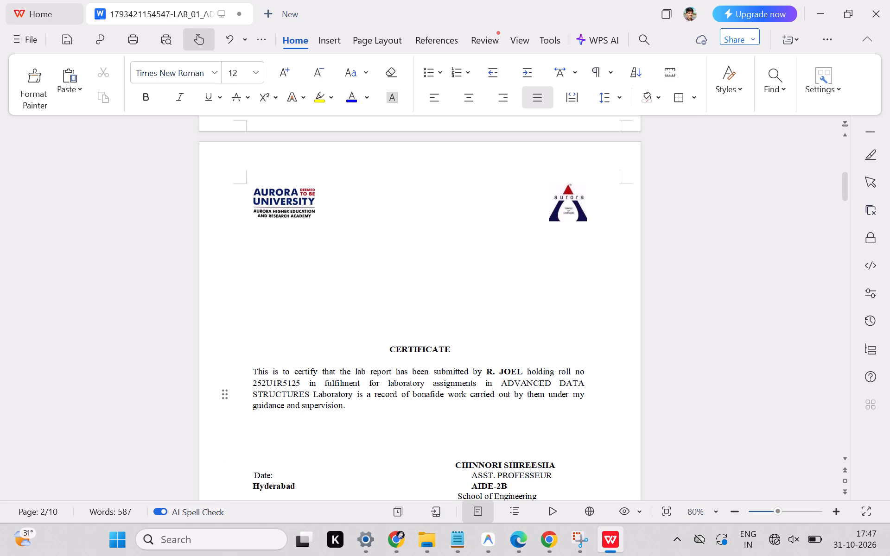
pyautogui.scroll(-1, 643, 391)
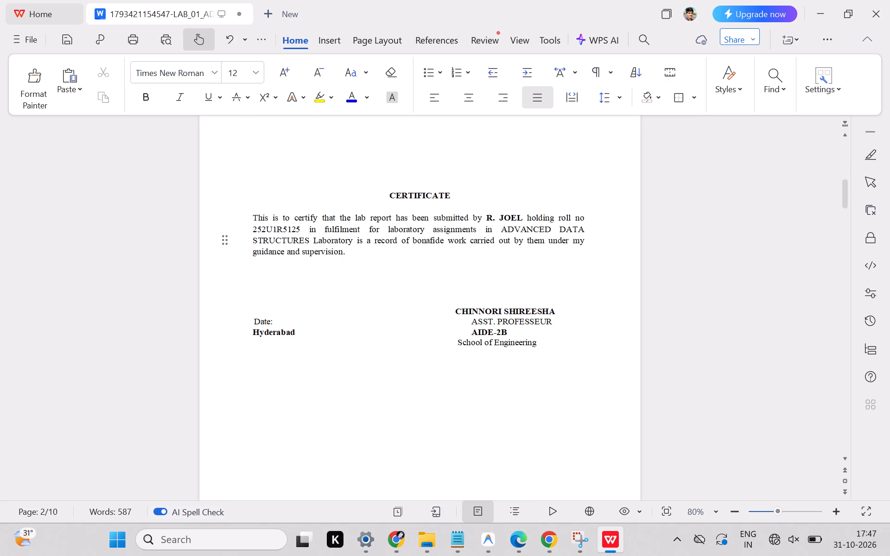
pyautogui.click(535, 234)
pyautogui.click(667, 285)
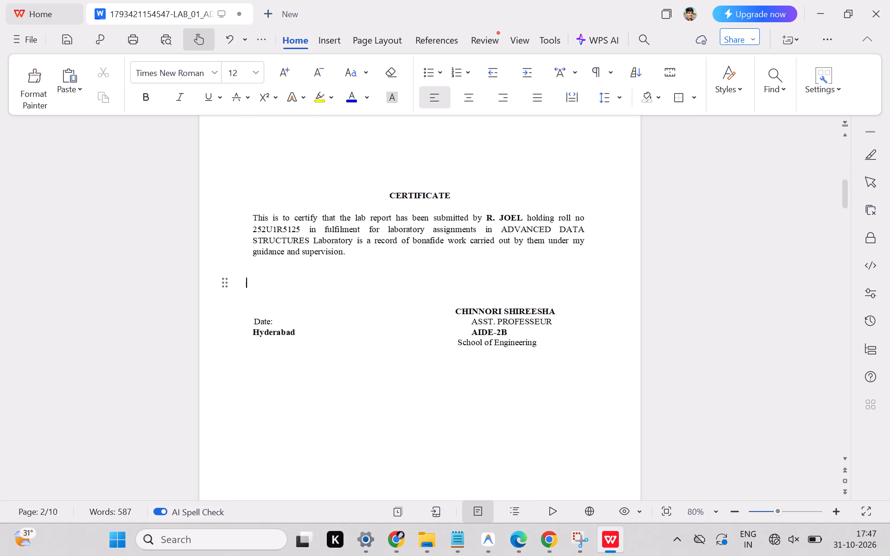
pyautogui.hscroll(-1, 667, 285)
pyautogui.keyDown('ctrl'); pyautogui.scroll(-2, 667, 285); pyautogui.keyUp('ctrl')
pyautogui.scroll(1, 667, 285)
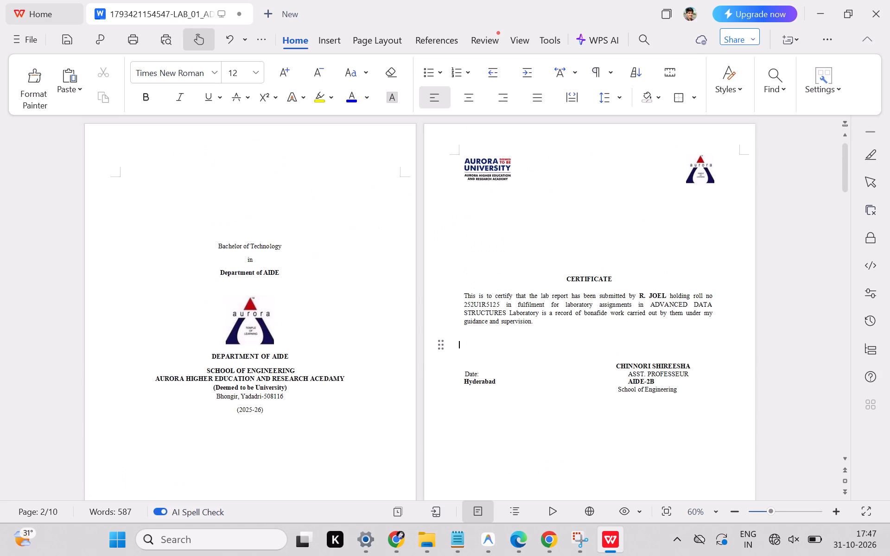
pyautogui.keyDown('ctrl'); pyautogui.scroll(-2, 667, 285); pyautogui.keyUp('ctrl')
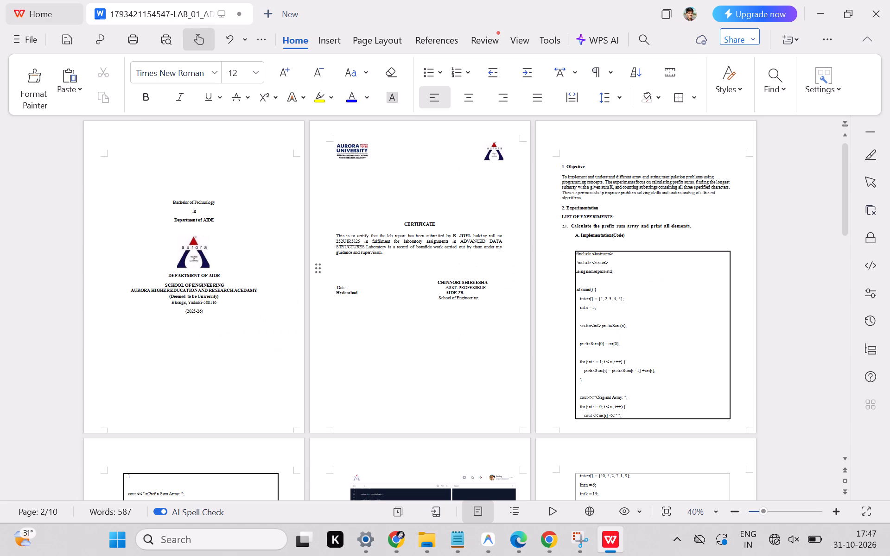
pyautogui.keyDown('ctrl'); pyautogui.scroll(6, 677, 258); pyautogui.keyUp('ctrl')
pyautogui.scroll(-1, 677, 258)
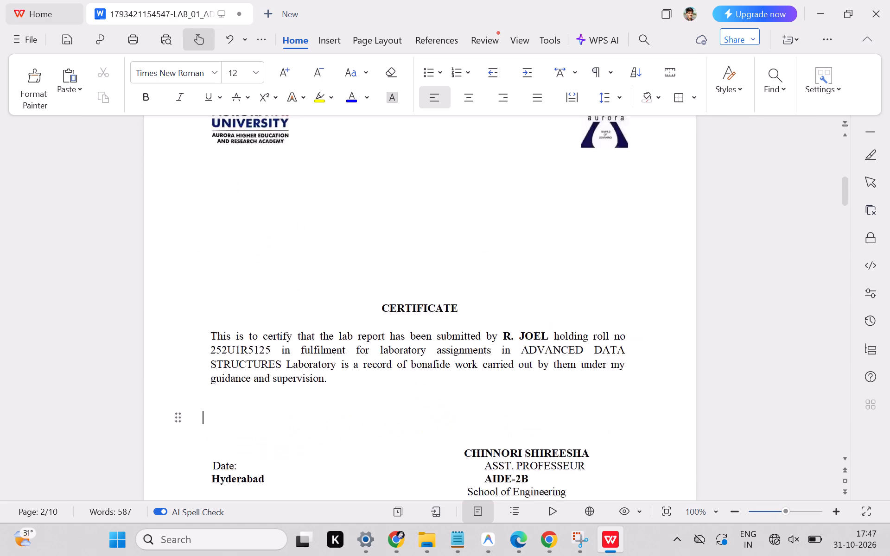
pyautogui.scroll(-1, 677, 258)
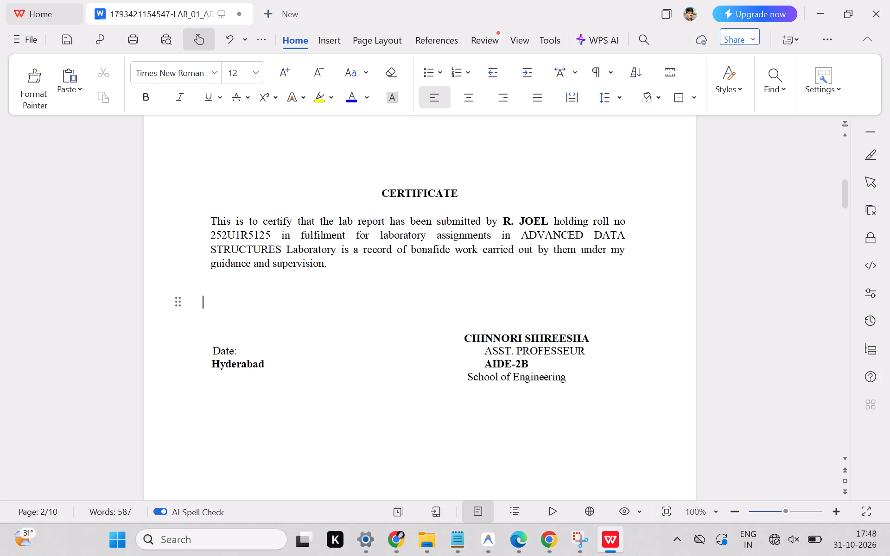
# Indent the AIDE-2B line in the certificate's signature block by inserting five spaces before it.
pyautogui.scroll(-1, 594, 264)
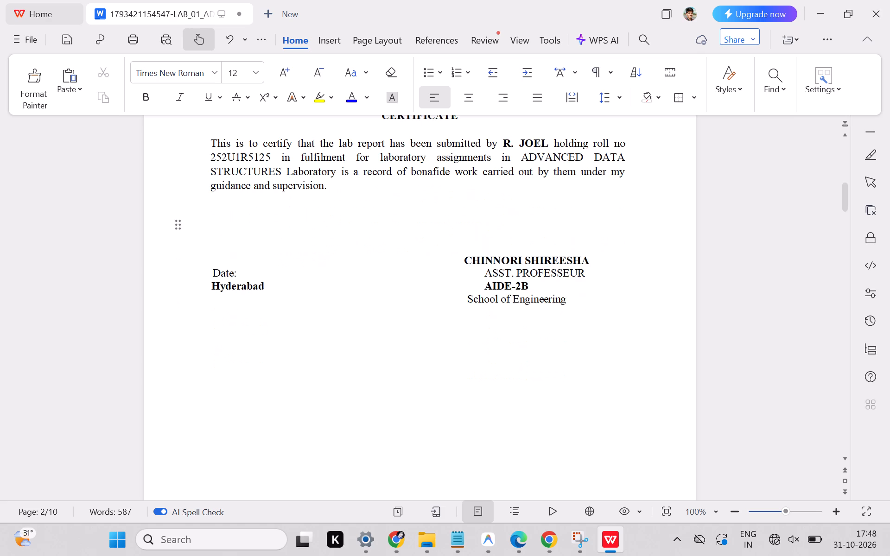
pyautogui.scroll(-2, 594, 264)
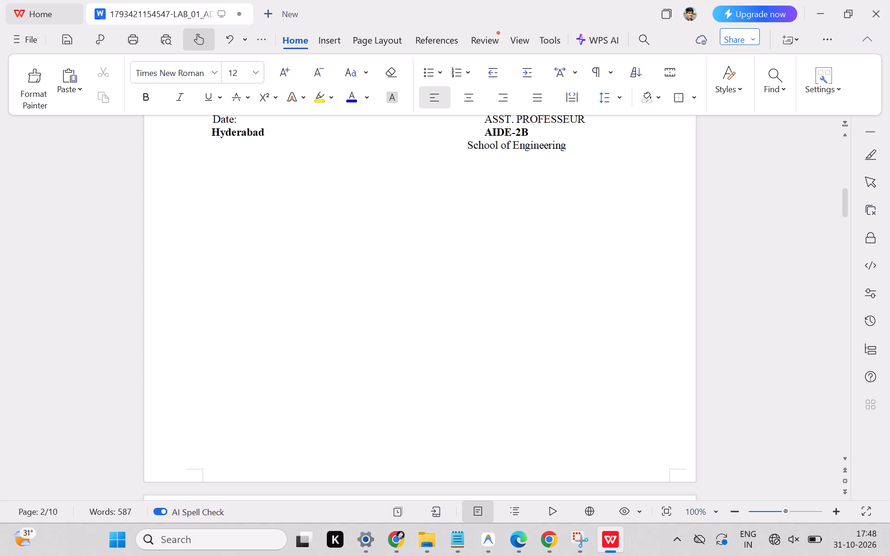
pyautogui.click(487, 133)
pyautogui.press('space')
pyautogui.press('space')
pyautogui.press('space')
pyautogui.press('space')
pyautogui.press('space')
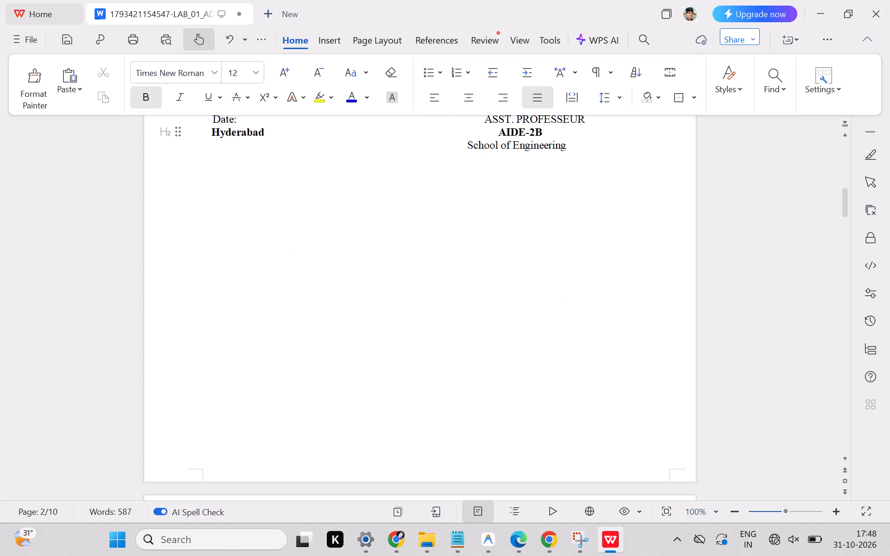
pyautogui.scroll(1, 487, 133)
pyautogui.click(824, 328)
# Indent the School of Engineering line in the certificate's signature block with three spaces.
pyautogui.scroll(1, 824, 328)
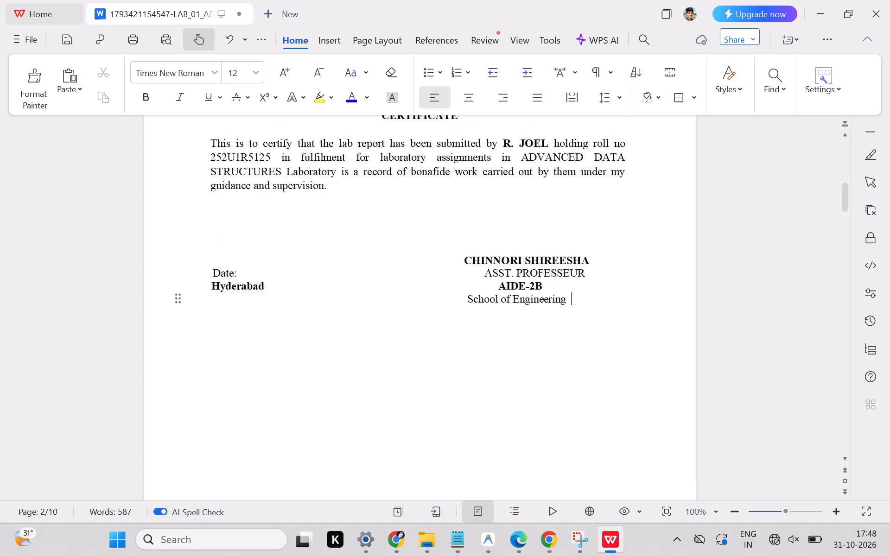
pyautogui.scroll(1, 824, 328)
pyautogui.click(455, 453)
pyautogui.press('space')
pyautogui.press('space')
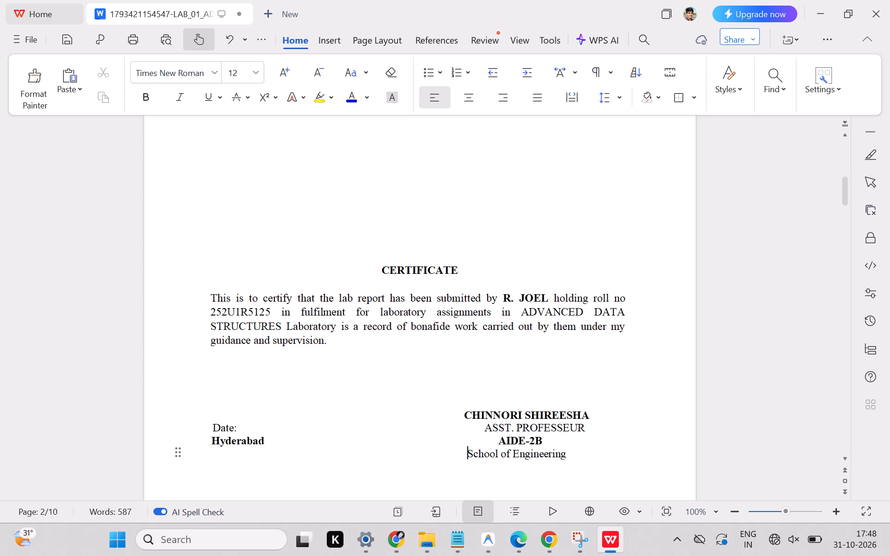
pyautogui.press('space')
# Indent the AIDE-2B line further with five more spaces so it sits centred above School of Engineering.
pyautogui.click(487, 441)
pyautogui.press('space')
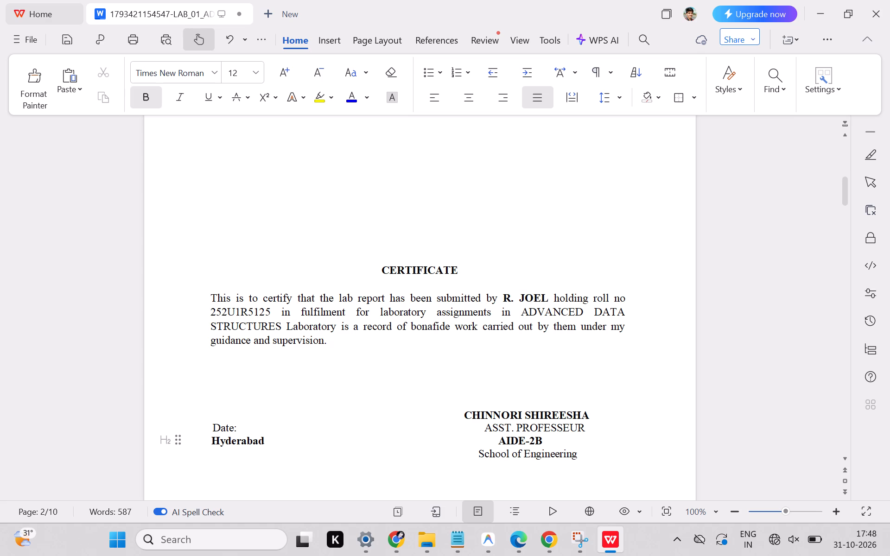
pyautogui.press('space')
pyautogui.press('space')
pyautogui.press('space')
pyautogui.press('space')
pyautogui.click(742, 404)
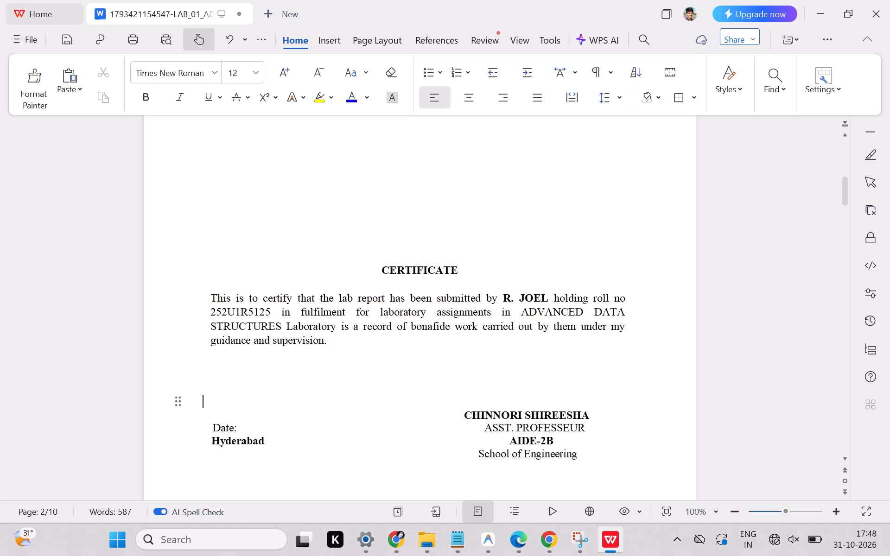
# Check the Date and Hyderabad lines and the signature block's alignment on the certificate page.
pyautogui.click(329, 449)
pyautogui.click(269, 426)
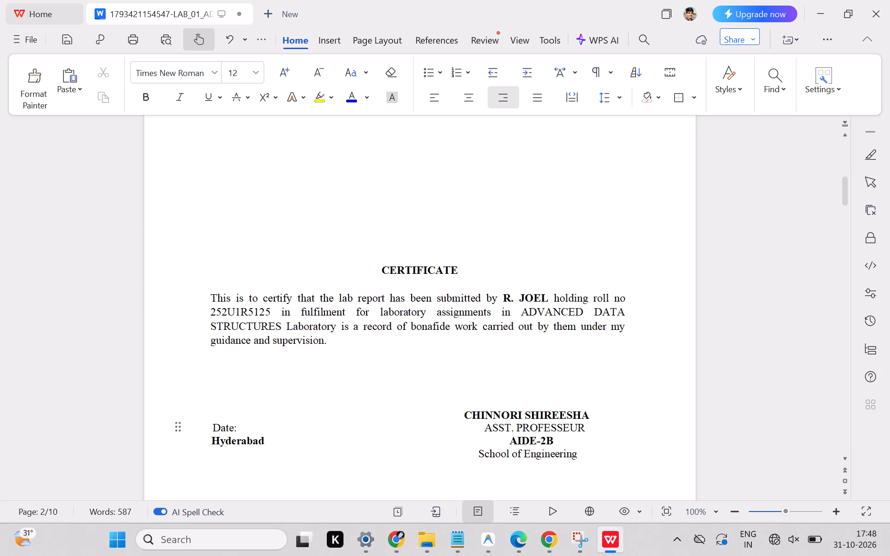
pyautogui.keyDown('ctrl'); pyautogui.scroll(-3, 269, 426); pyautogui.keyUp('ctrl')
pyautogui.scroll(2, 269, 426)
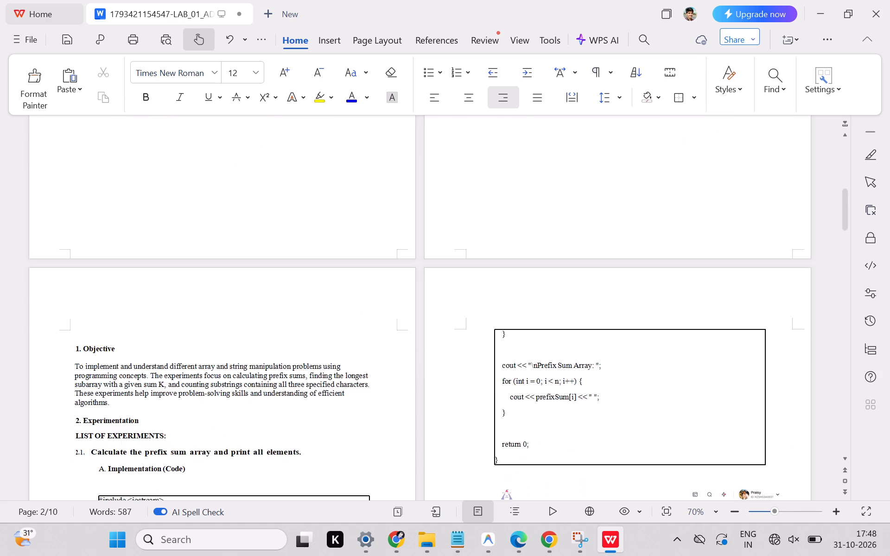
pyautogui.scroll(2, 269, 426)
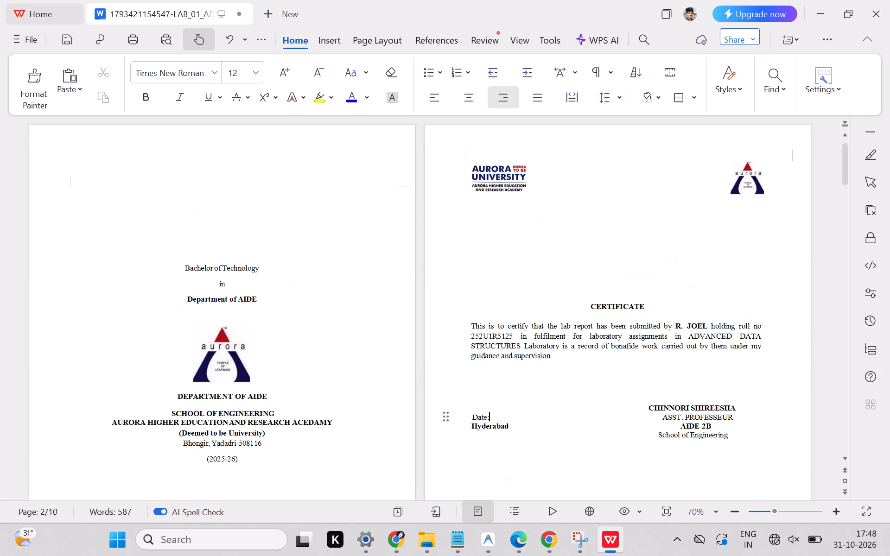
pyautogui.hscroll(1, 269, 426)
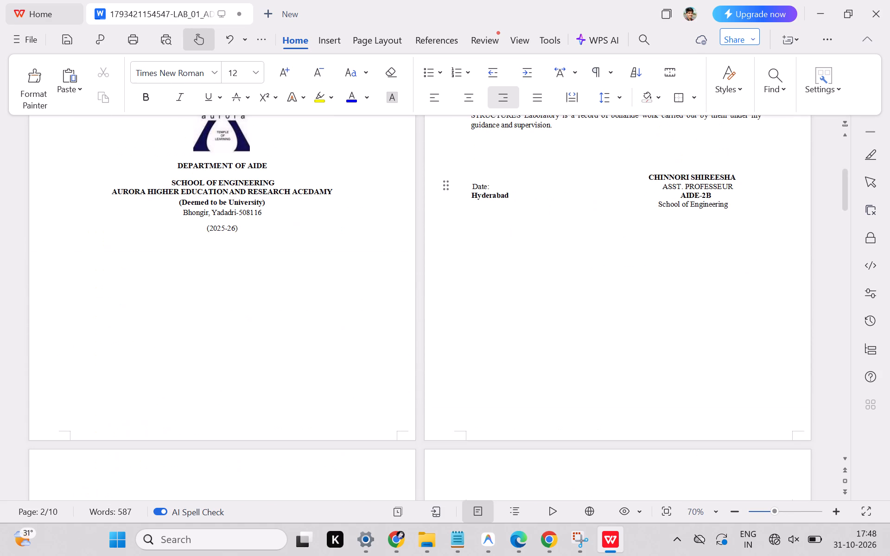
pyautogui.keyDown('ctrl'); pyautogui.scroll(2, 452, 298); pyautogui.keyUp('ctrl')
pyautogui.hscroll(1, 452, 298)
pyautogui.scroll(1, 452, 298)
pyautogui.scroll(-1, 452, 298)
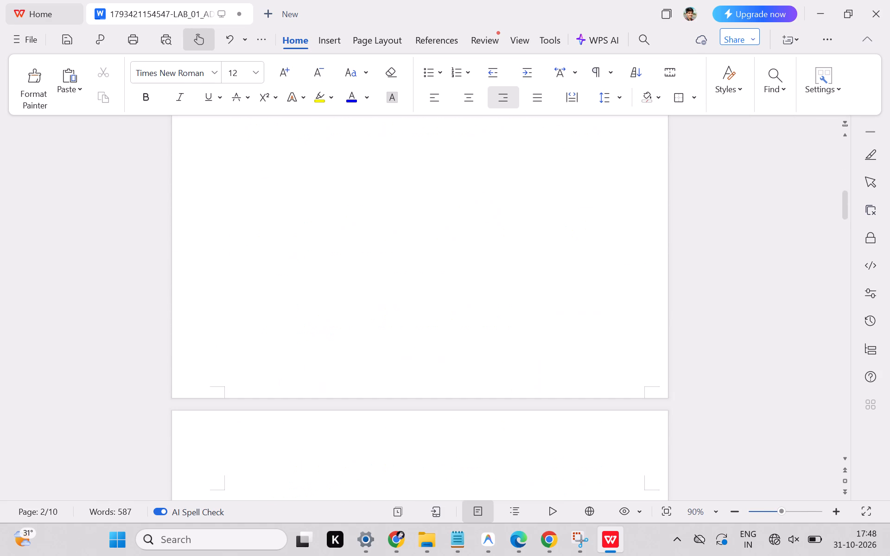
pyautogui.scroll(2, 452, 298)
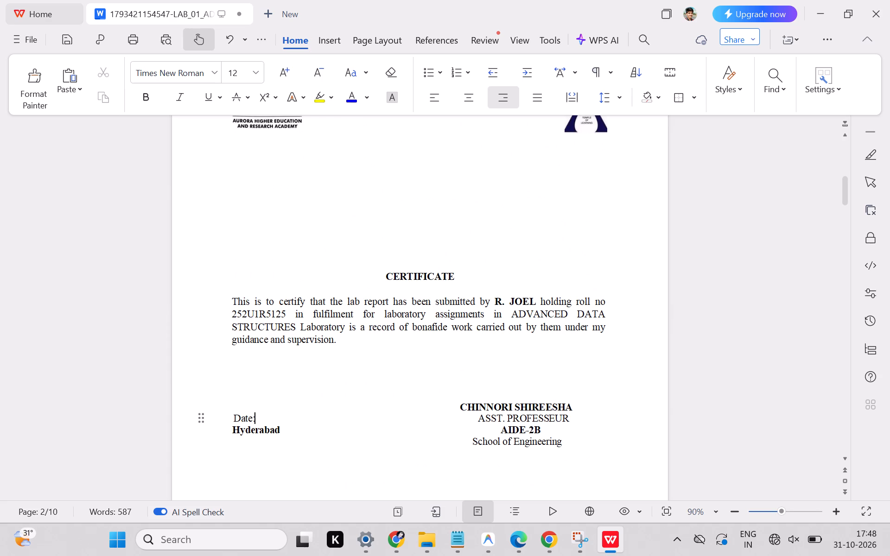
pyautogui.press('Right')
pyautogui.press('Right')
pyautogui.press('Right')
pyautogui.press('Right')
pyautogui.press('Right')
pyautogui.press('Right')
# Review the pages after the certificate, covering the objective, the prefix sum code and its output screenshot.
pyautogui.keyDown('ctrl'); pyautogui.scroll(-4, 285, 422); pyautogui.keyUp('ctrl')
pyautogui.scroll(4, 285, 422)
pyautogui.scroll(-1, 285, 422)
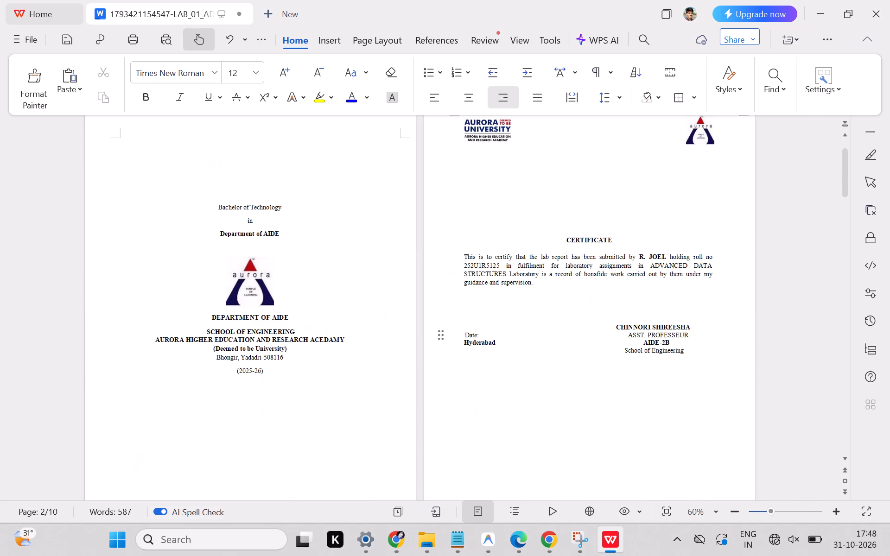
pyautogui.scroll(-1, 285, 422)
pyautogui.scroll(-1, 612, 318)
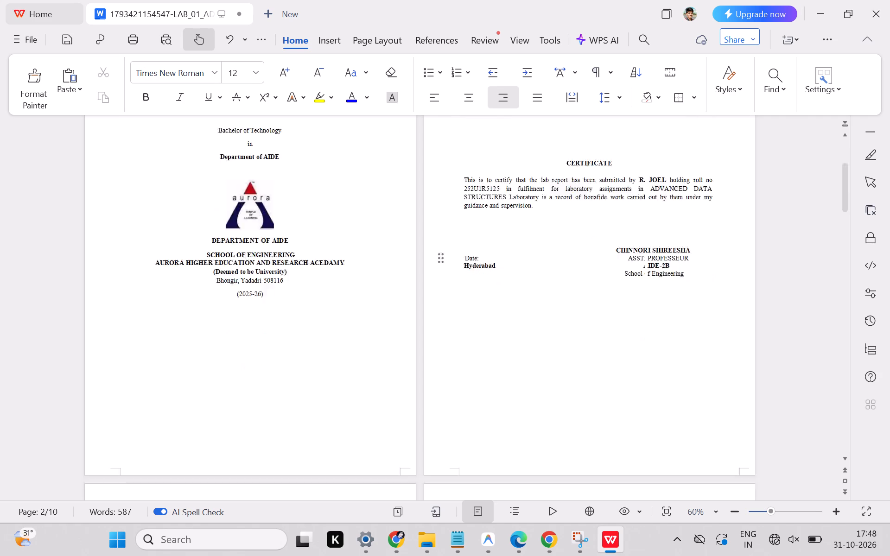
pyautogui.scroll(-3, 612, 318)
pyautogui.scroll(-1, 415, 377)
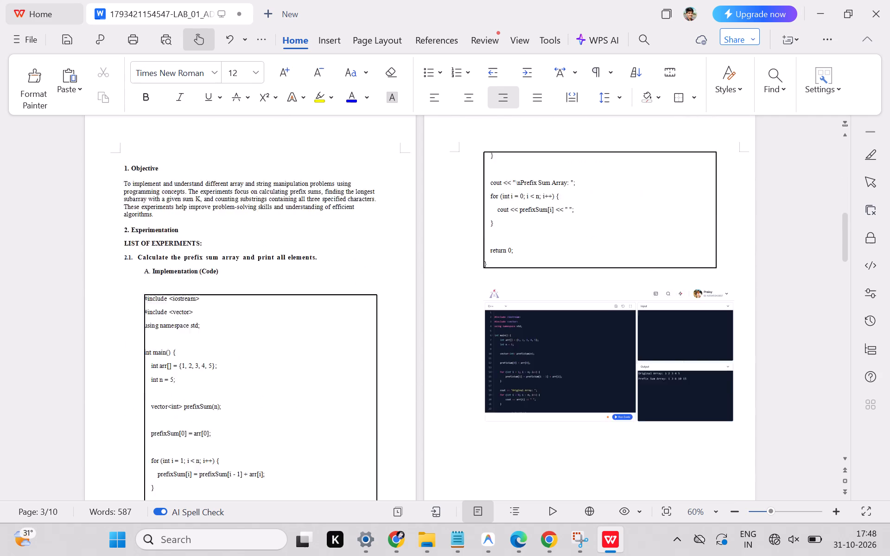
pyautogui.scroll(-1, 415, 377)
pyautogui.keyDown('ctrl'); pyautogui.scroll(2, 415, 377); pyautogui.keyUp('ctrl')
pyautogui.scroll(-20, 415, 377)
pyautogui.scroll(2, 415, 377)
pyautogui.scroll(-10, 415, 377)
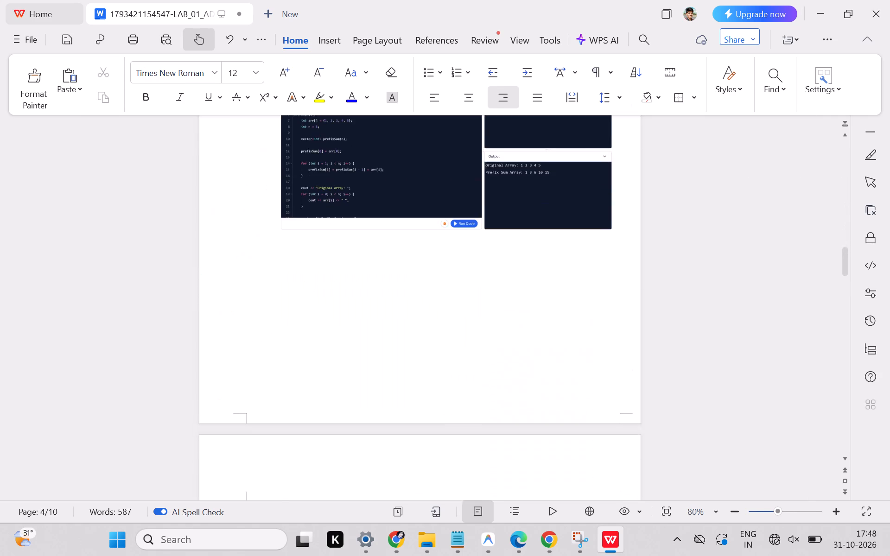
pyautogui.scroll(5, 415, 377)
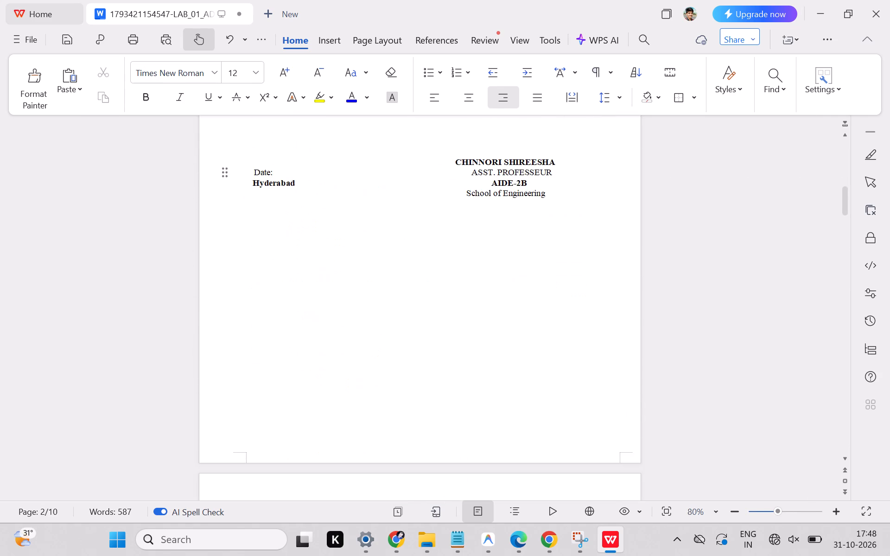
# Copy the prefix sum program's output screenshot placed below the first experiment's code box.
pyautogui.scroll(-2, 415, 377)
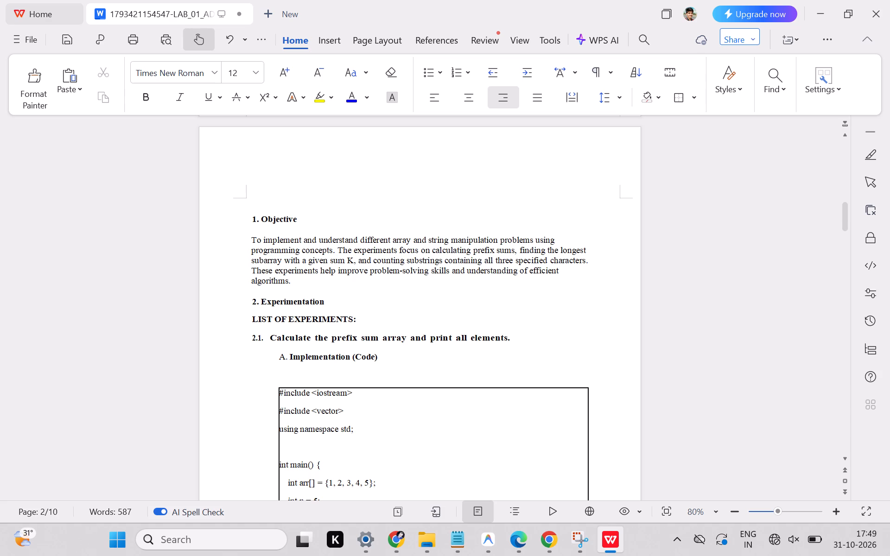
pyautogui.scroll(-4, 415, 377)
pyautogui.hscroll(2, 415, 377)
pyautogui.scroll(1, 415, 377)
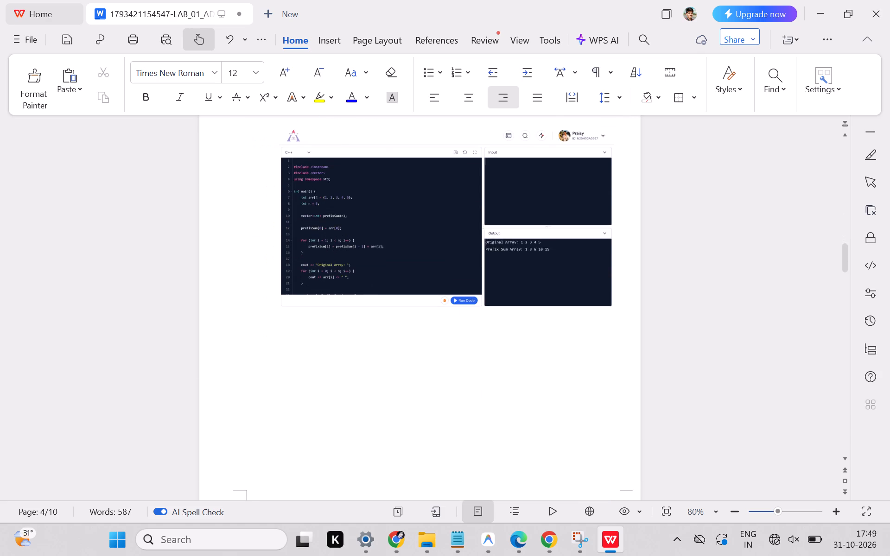
pyautogui.scroll(1, 415, 377)
pyautogui.click(415, 377)
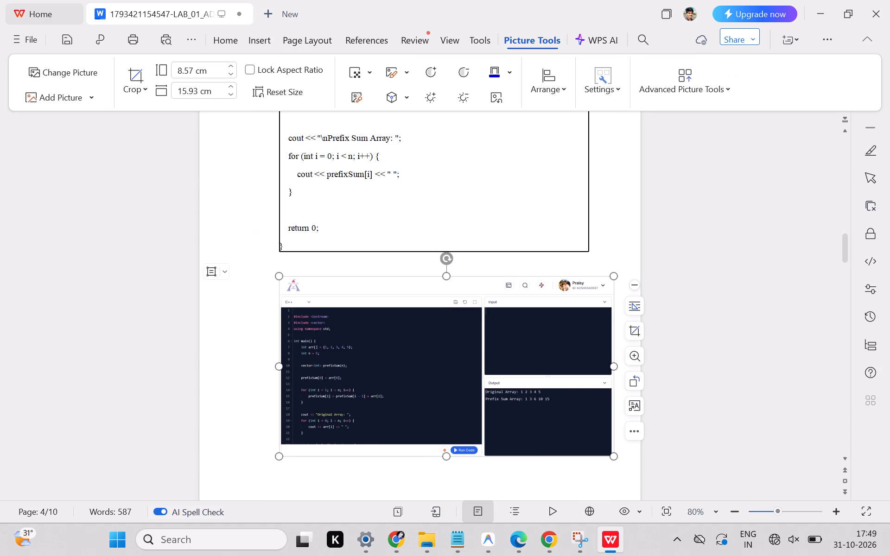
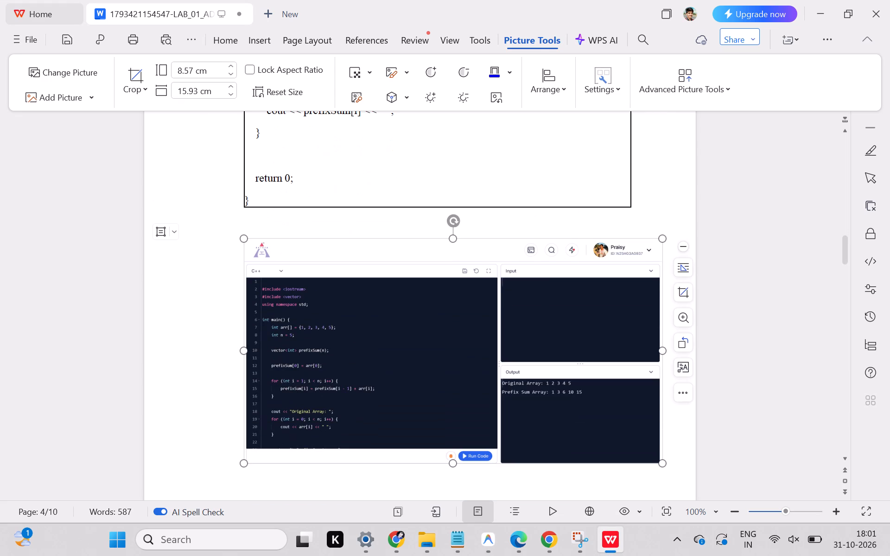
pyautogui.press('Delete')
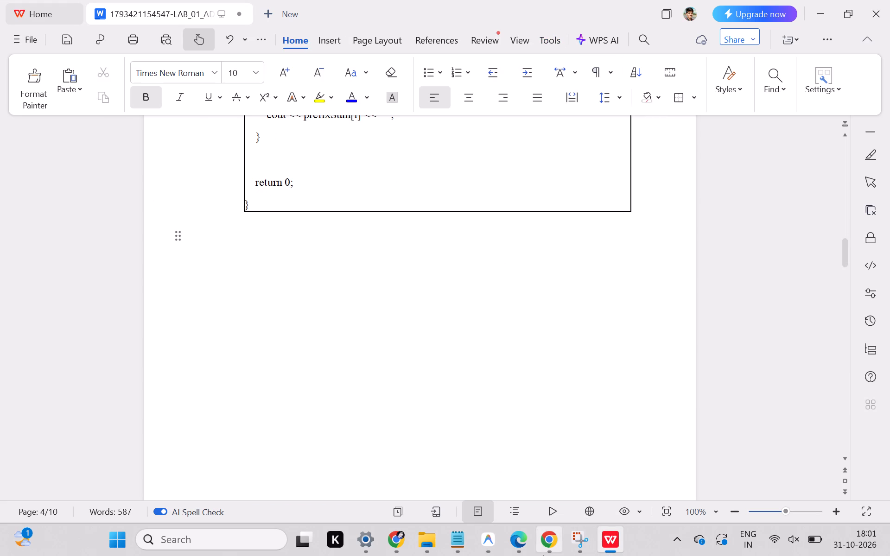
# Capture a screenshot of the code playground page in the browser, with the code shown from line 1 and its output.
pyautogui.click(557, 546)
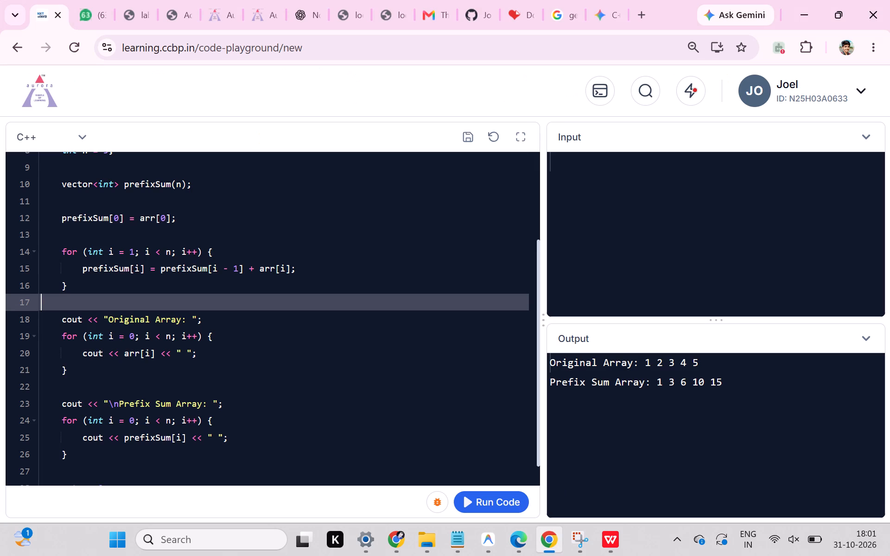
pyautogui.scroll(5, 376, 330)
pyautogui.scroll(-3, 376, 330)
pyautogui.scroll(11, 376, 330)
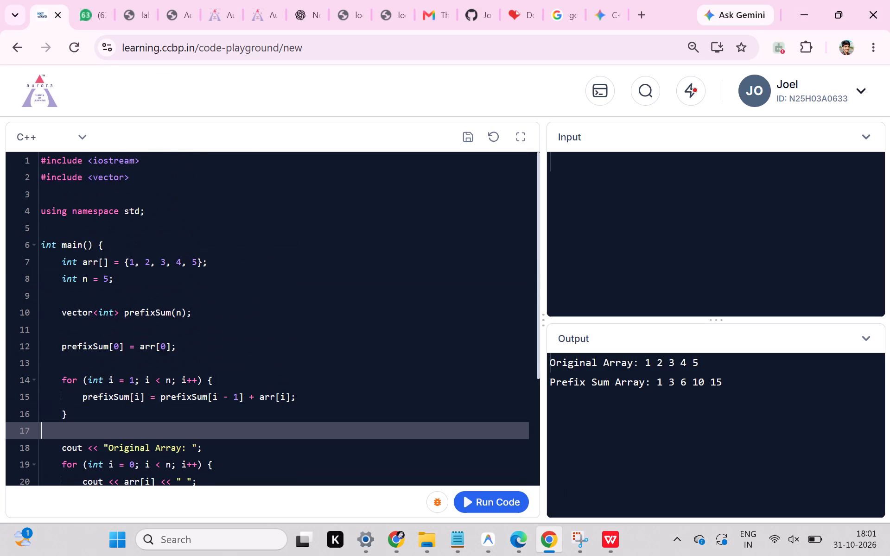
pyautogui.scroll(2, 376, 330)
pyautogui.click(184, 88)
pyautogui.scroll(-4, 402, 425)
pyautogui.click(362, 451)
pyautogui.scroll(4, 362, 451)
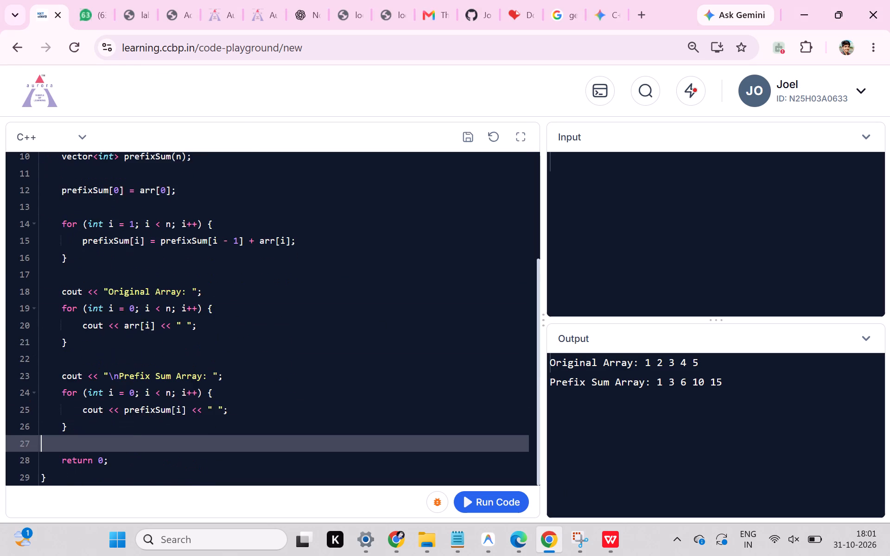
pyautogui.scroll(5, 362, 451)
pyautogui.press('shift+super+s')
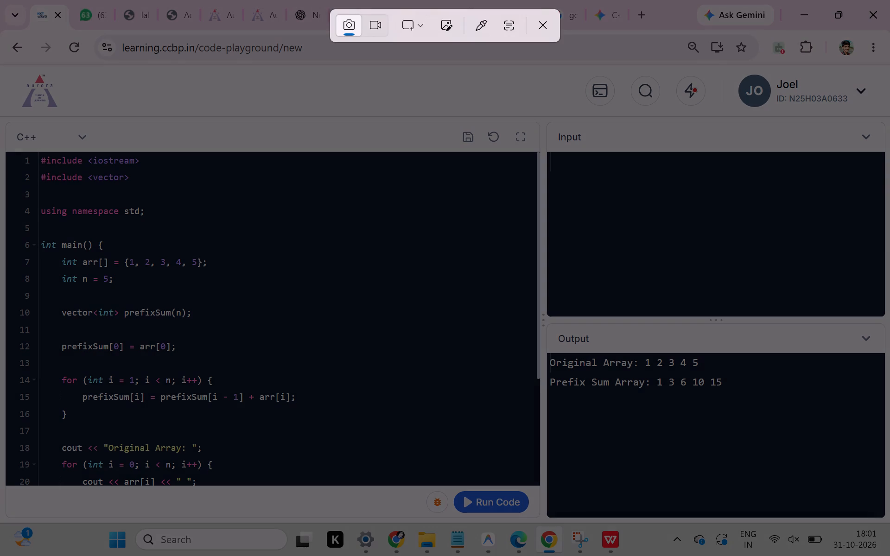
pyautogui.moveTo(0, 68); pyautogui.dragTo(889, 533)
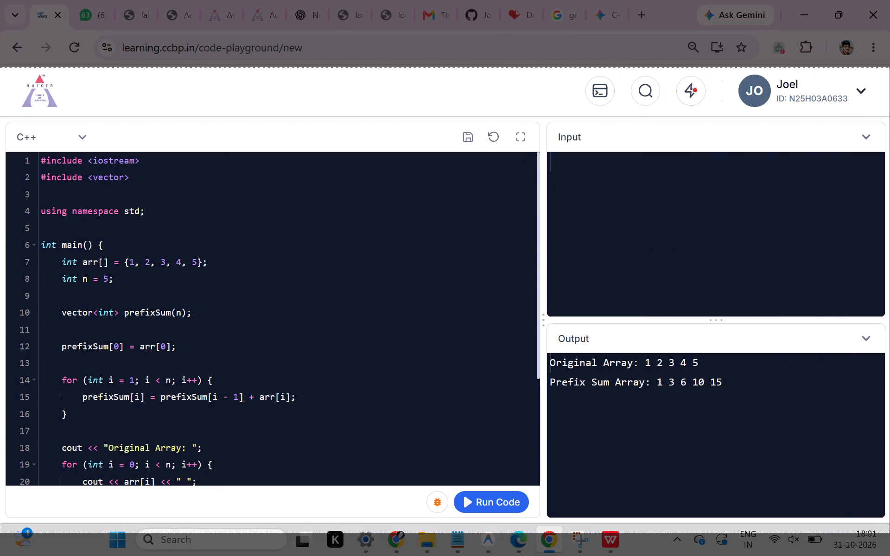
pyautogui.moveTo(889, 533); pyautogui.dragTo(889, 532)
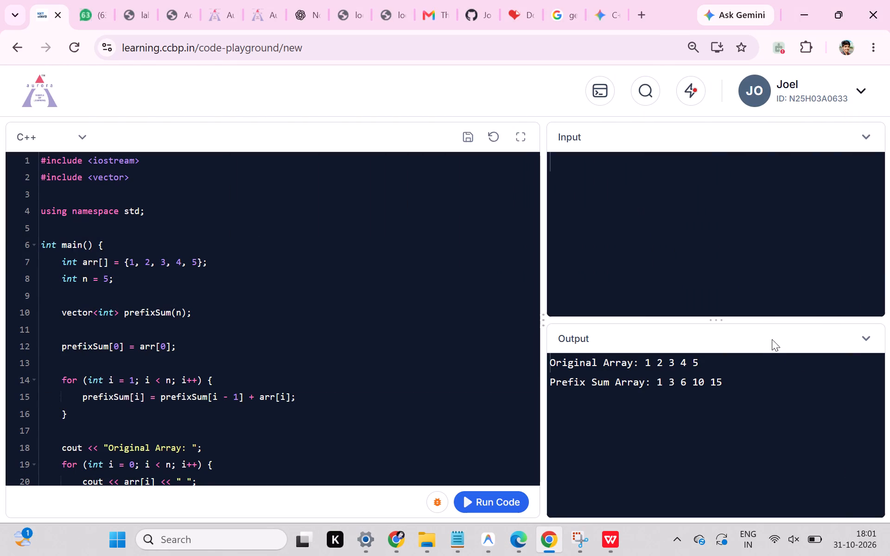
# Open the captured screenshot in Snipping Tool and minimise its window.
pyautogui.click(811, 366)
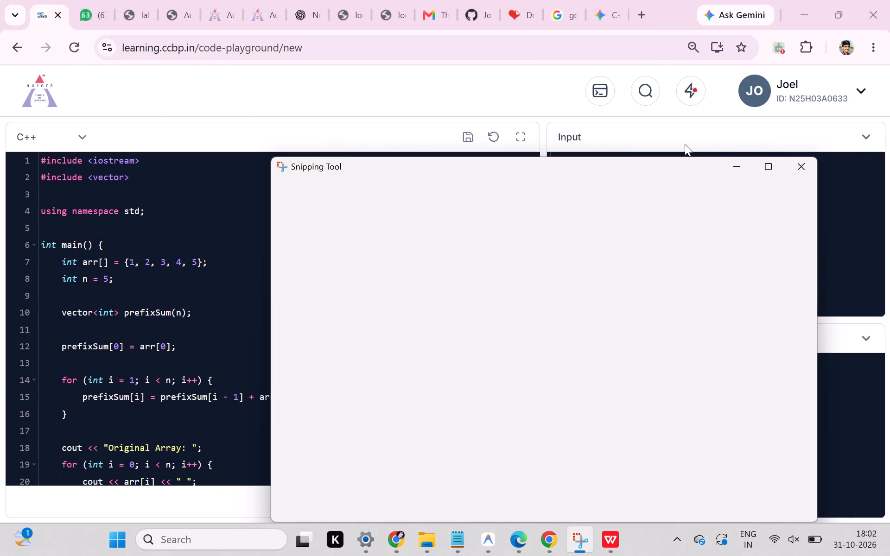
pyautogui.click(728, 196)
pyautogui.click(741, 172)
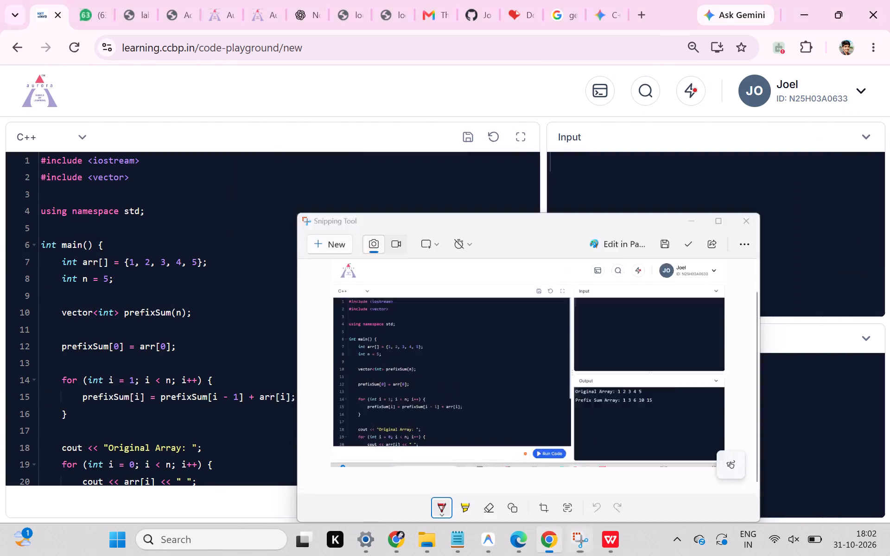
# Paste the captured playground screenshot below the prefix sum code on page 4 of the lab report.
pyautogui.click(605, 543)
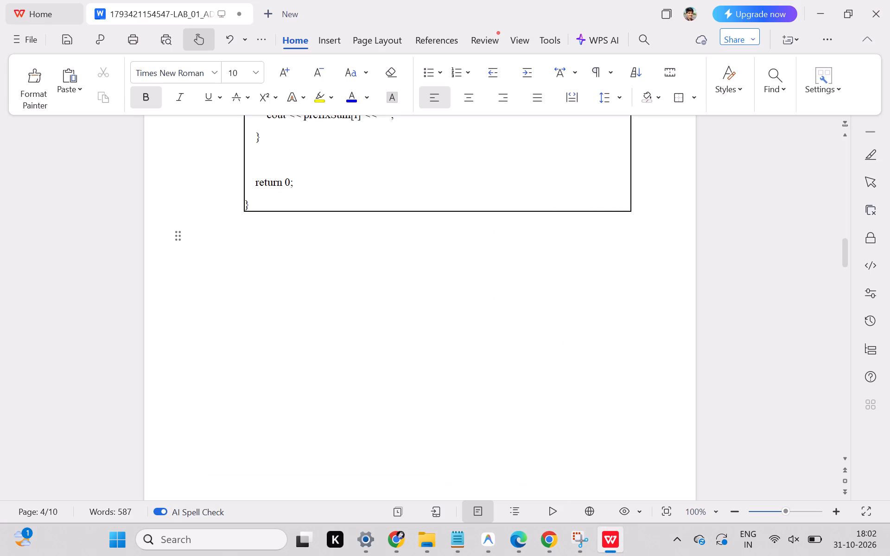
pyautogui.hotkey('ctrl', 'v')
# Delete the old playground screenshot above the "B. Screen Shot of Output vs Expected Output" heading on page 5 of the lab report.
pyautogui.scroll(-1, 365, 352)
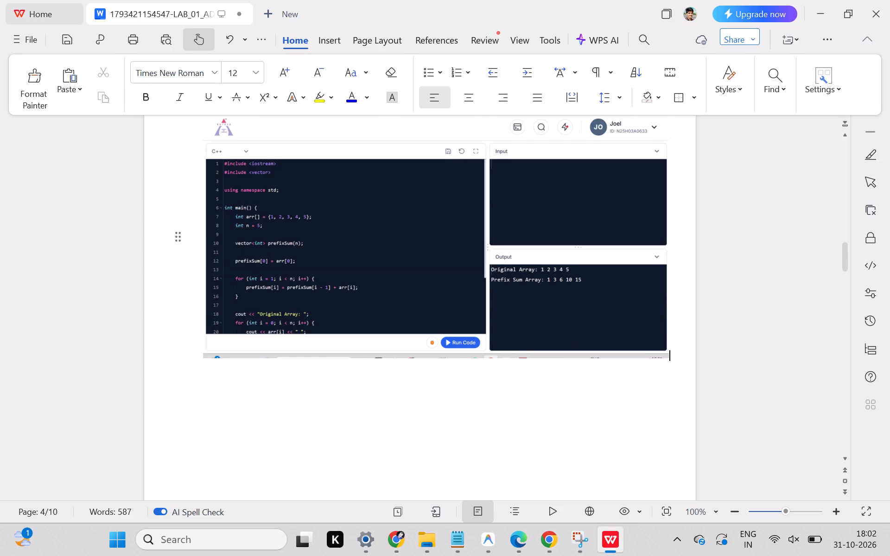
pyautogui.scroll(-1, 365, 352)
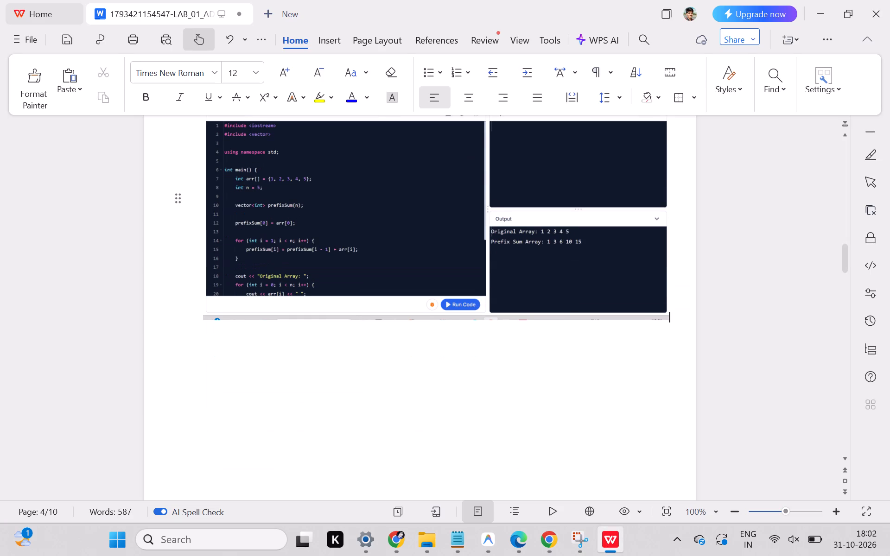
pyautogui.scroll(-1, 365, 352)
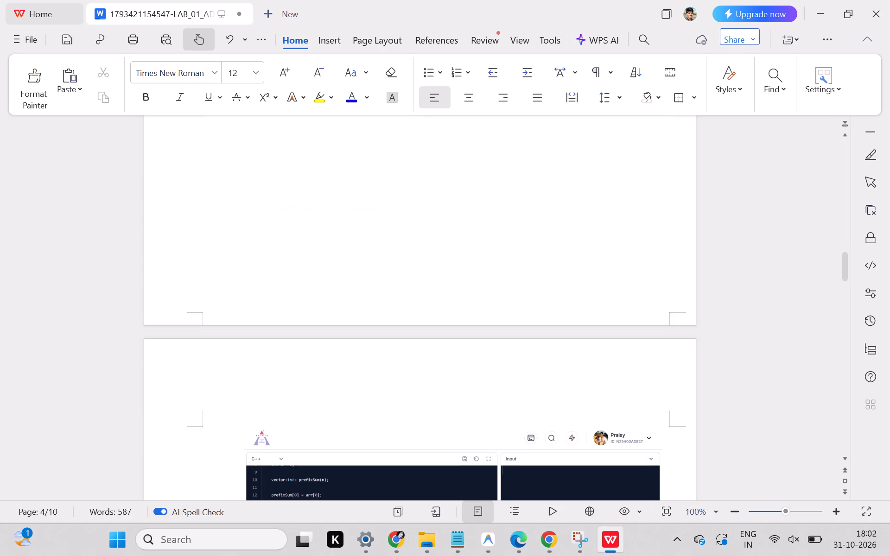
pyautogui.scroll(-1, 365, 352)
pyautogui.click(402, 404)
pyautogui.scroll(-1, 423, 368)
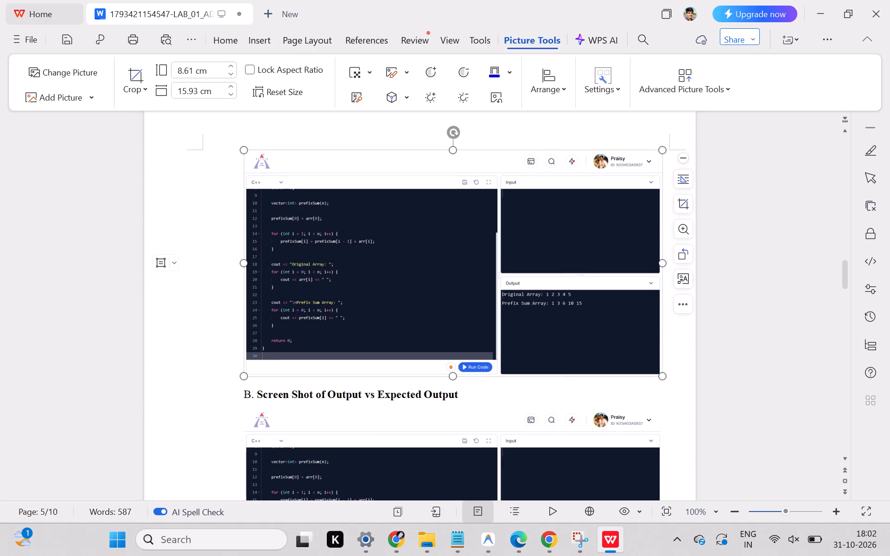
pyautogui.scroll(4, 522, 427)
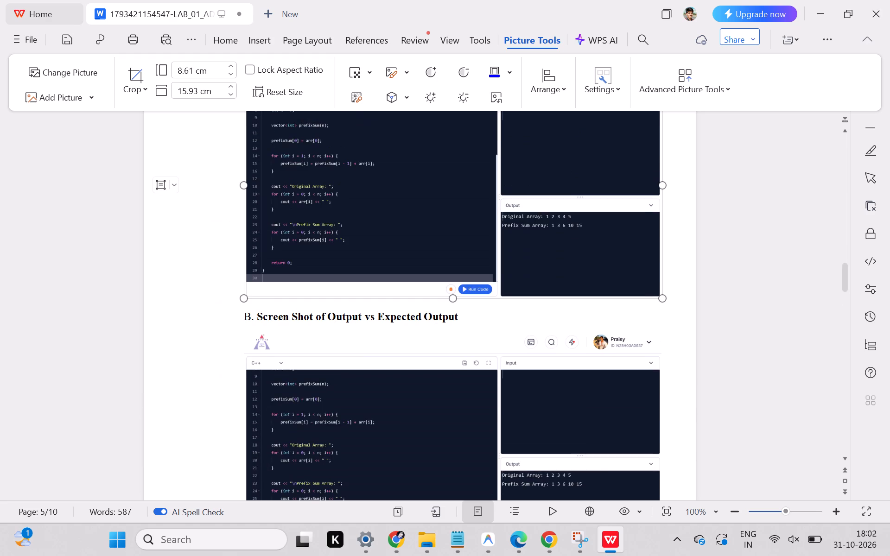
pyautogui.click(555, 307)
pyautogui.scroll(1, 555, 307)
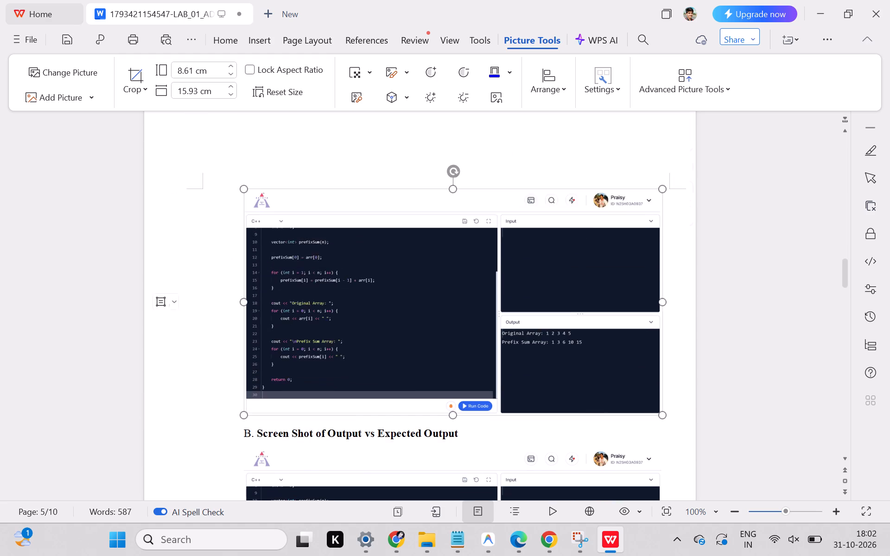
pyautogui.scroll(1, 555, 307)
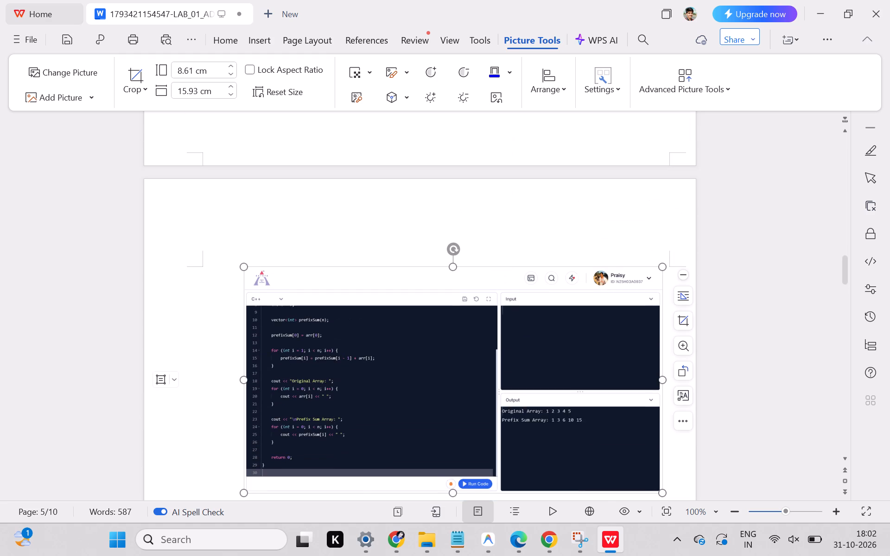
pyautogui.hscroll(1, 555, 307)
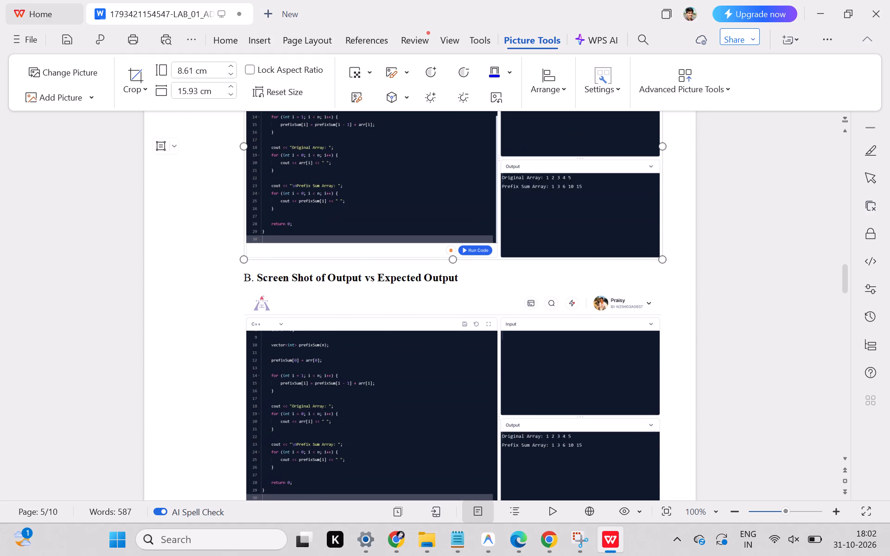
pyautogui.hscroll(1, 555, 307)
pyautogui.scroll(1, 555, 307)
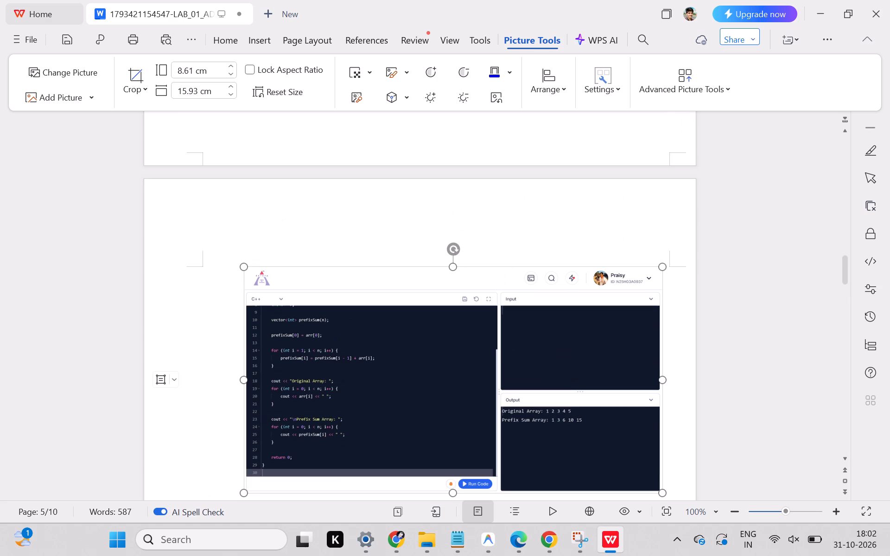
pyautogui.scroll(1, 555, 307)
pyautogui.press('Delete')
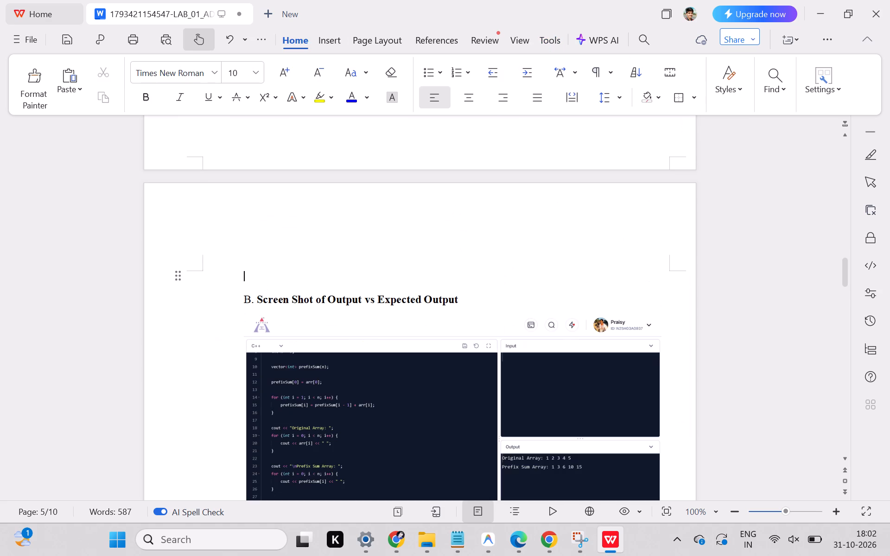
# Compare the lines of code shown in the browser's playground with the old screenshot under the Output vs Expected Output heading in the report.
pyautogui.click(547, 550)
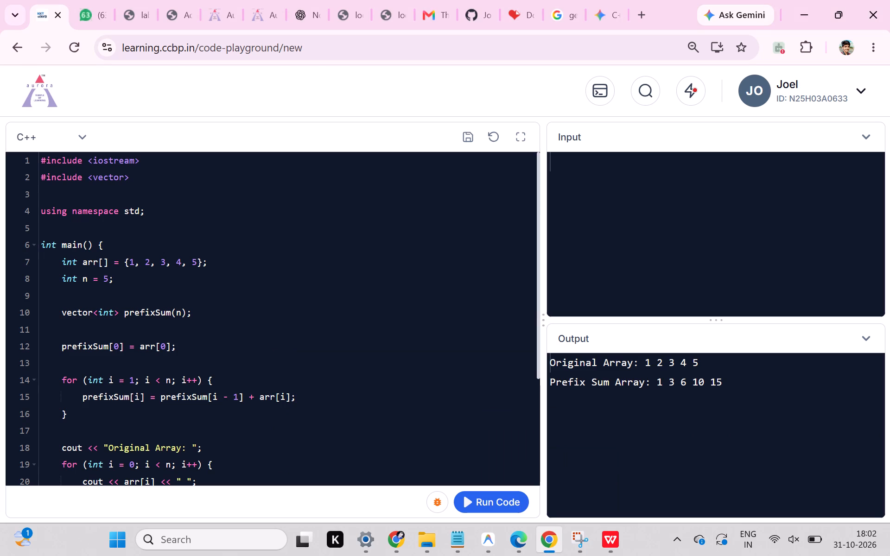
pyautogui.scroll(2, 334, 418)
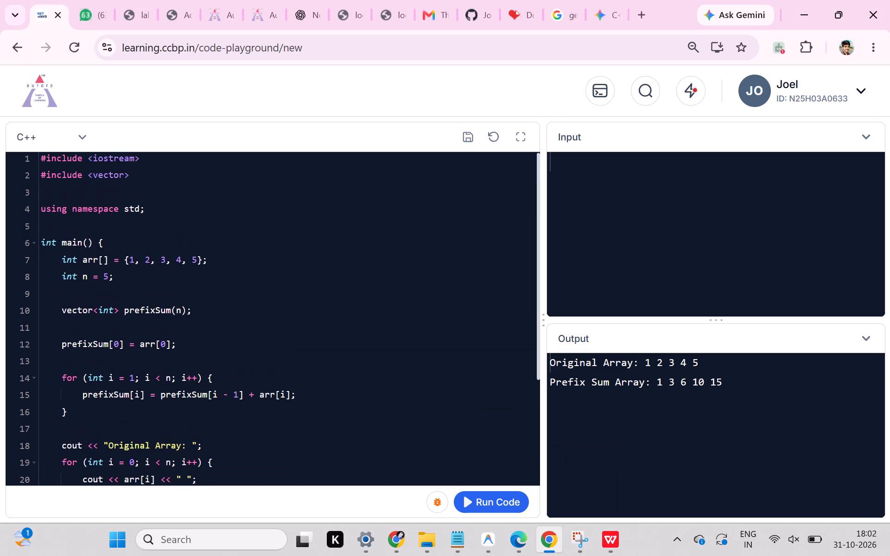
pyautogui.scroll(1, 334, 418)
pyautogui.hotkey('alt', 'Tab')
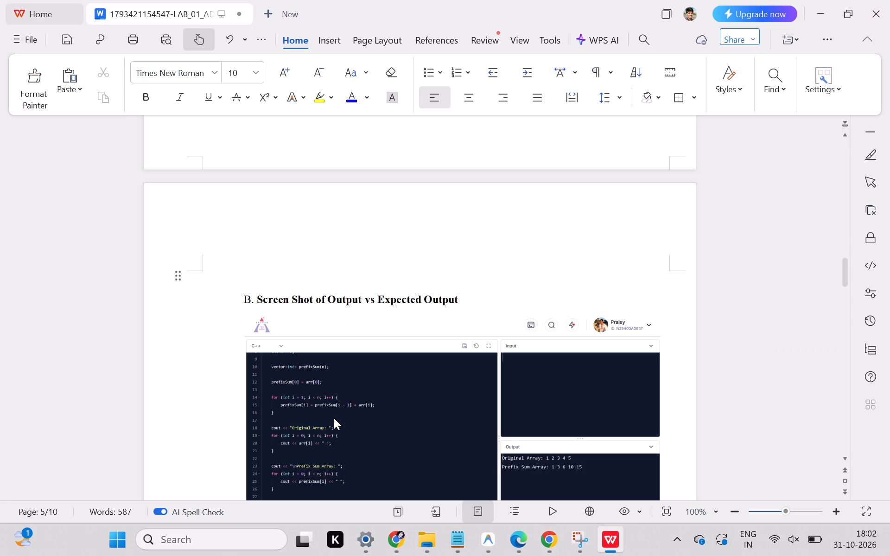
pyautogui.hotkey('alt', 'Tab')
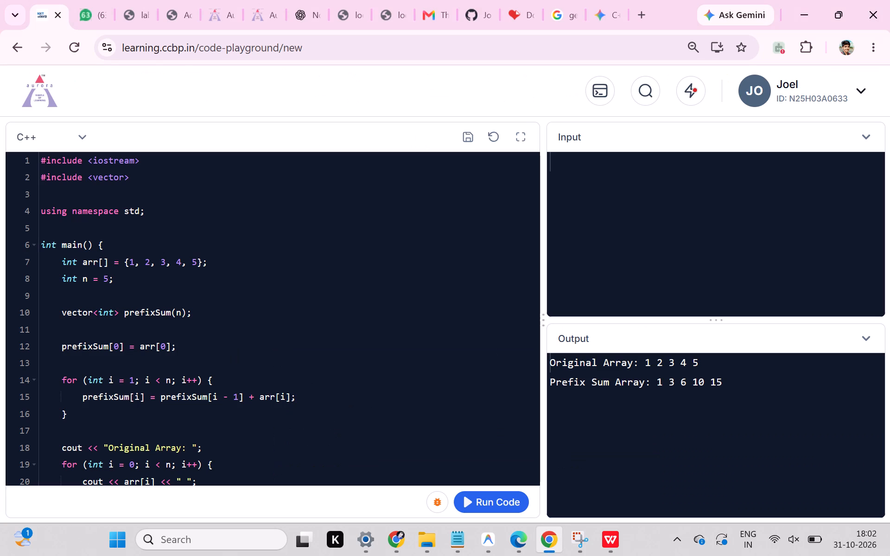
pyautogui.hotkey('alt', 'Tab')
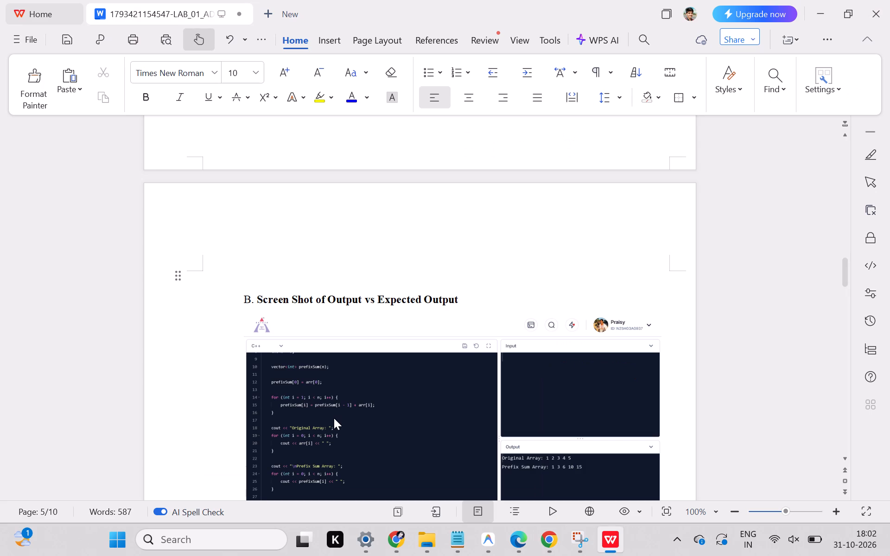
pyautogui.scroll(-1, 334, 418)
pyautogui.click(334, 418)
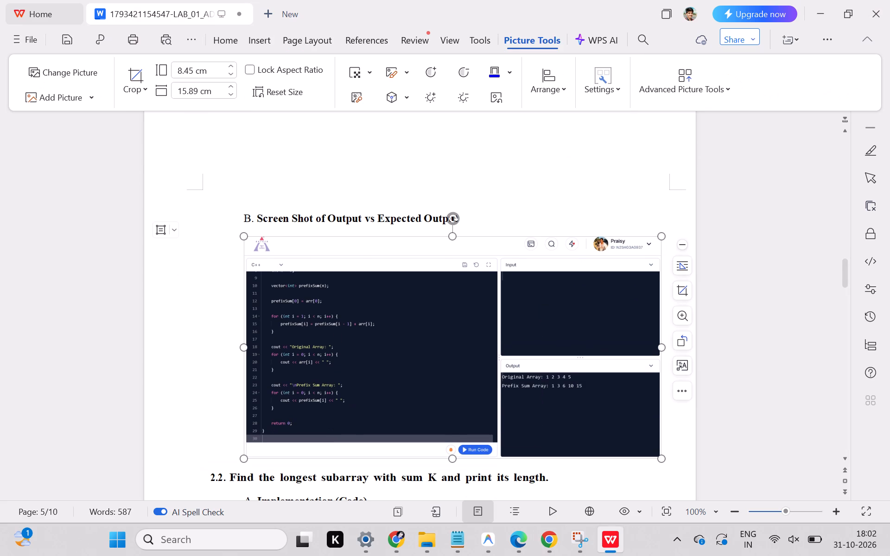
pyautogui.click(304, 166)
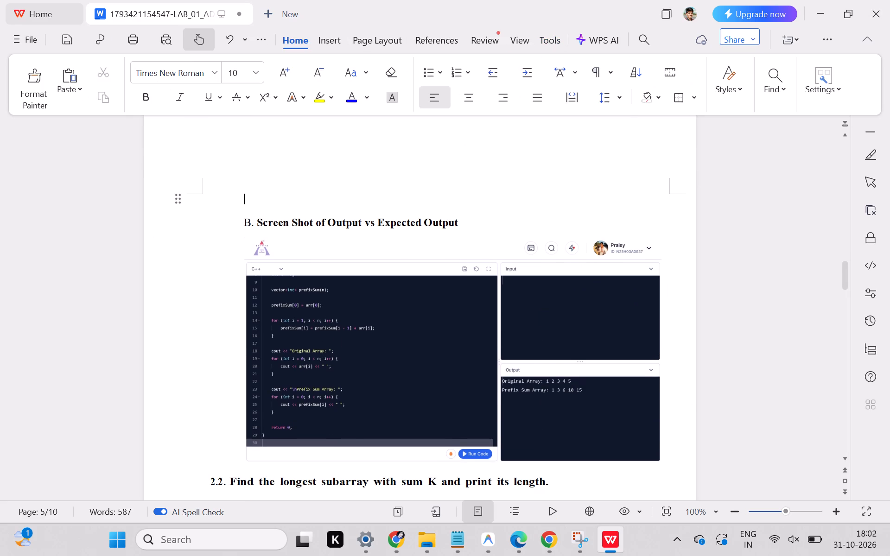
pyautogui.hscroll(3, 304, 166)
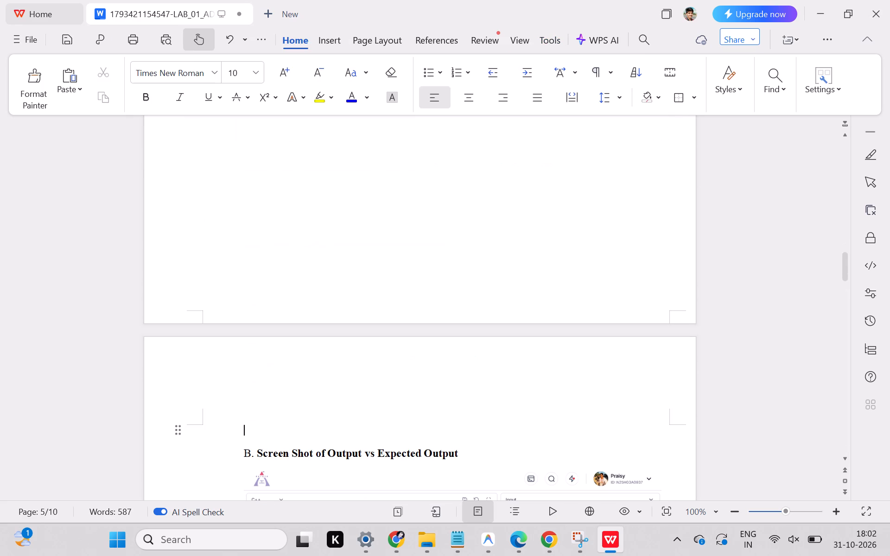
pyautogui.hscroll(1, 304, 166)
# Undo the page 5 screenshot deletion, the pasted capture on page 4 and the deletion of the old page 4 screenshot.
pyautogui.hotkey('ctrl', 'z')
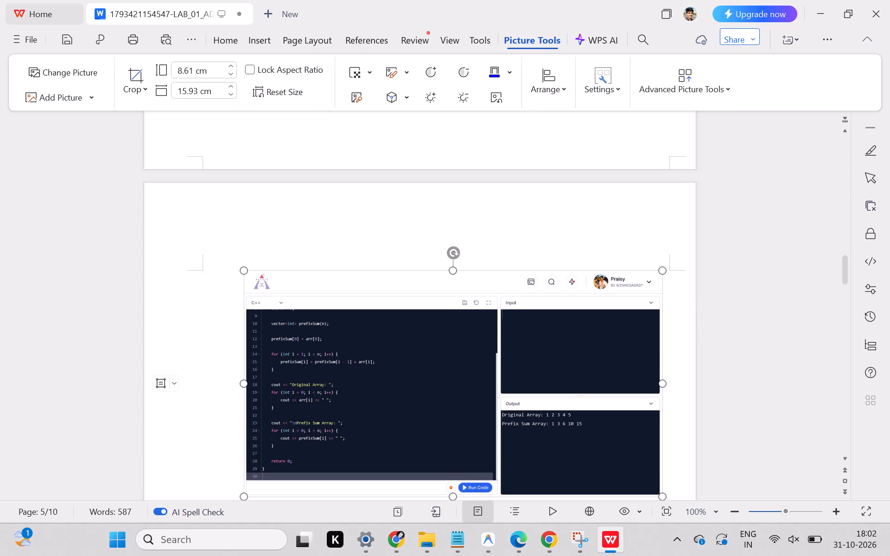
pyautogui.hotkey('ctrl', 'z')
pyautogui.hotkey('ctrl', 'z')
pyautogui.scroll(1, 304, 166)
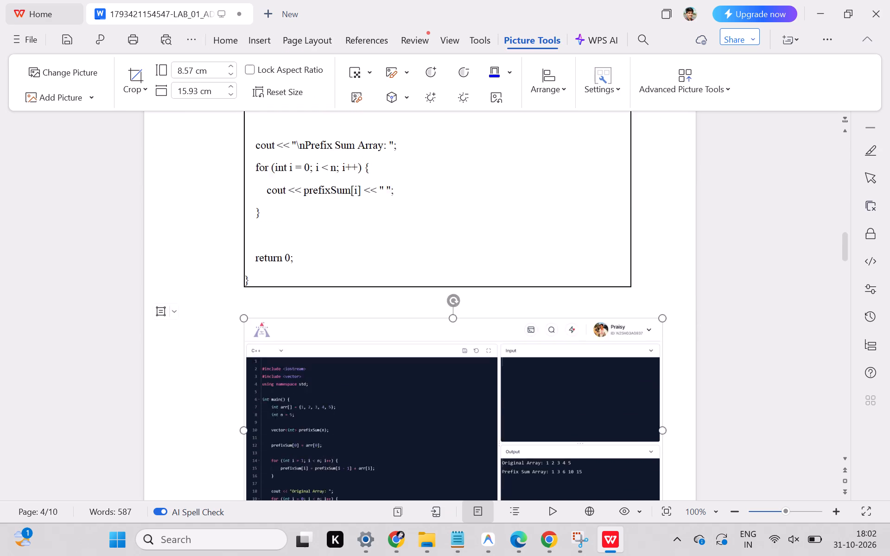
pyautogui.scroll(1, 304, 166)
pyautogui.scroll(-1, 303, 348)
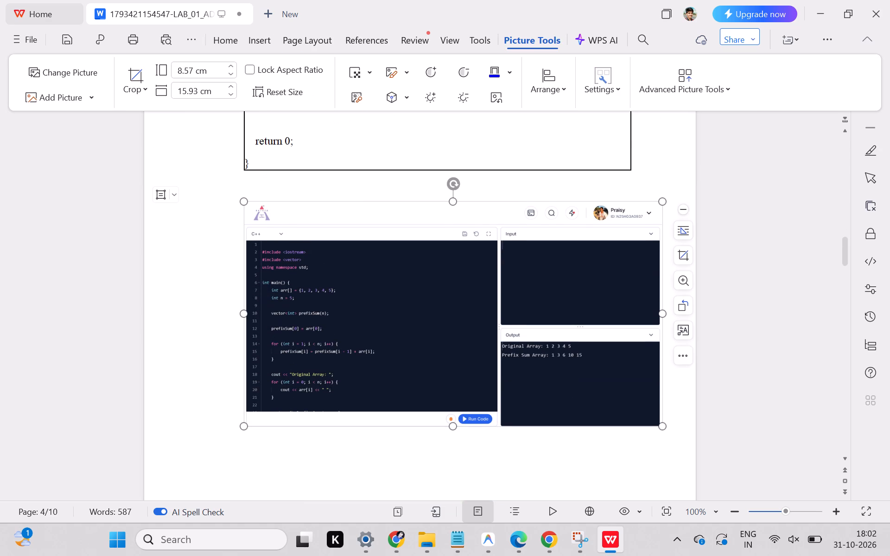
pyautogui.scroll(-1, 303, 348)
pyautogui.hscroll(1, 303, 348)
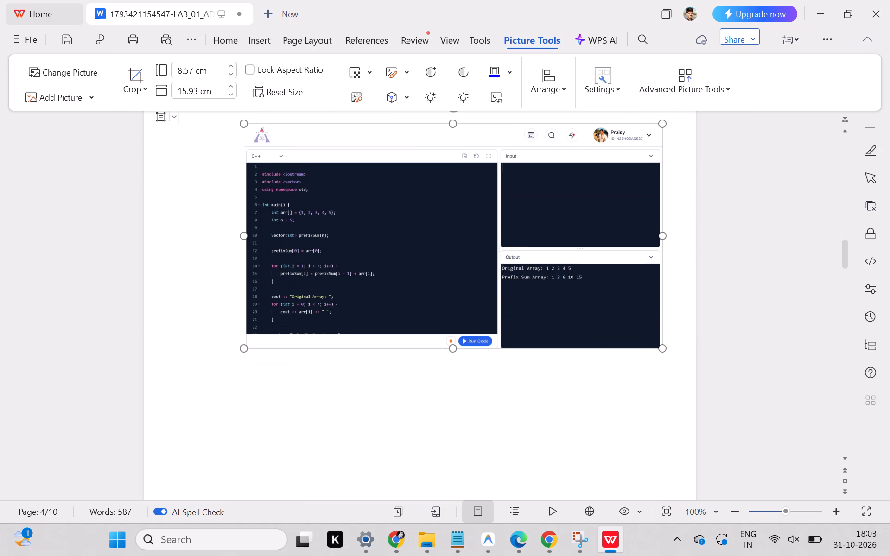
# Zoom the browser's playground page out one level and capture a screenshot of the code from line 1 to line 23 with its output.
pyautogui.hotkey('alt', 'Tab')
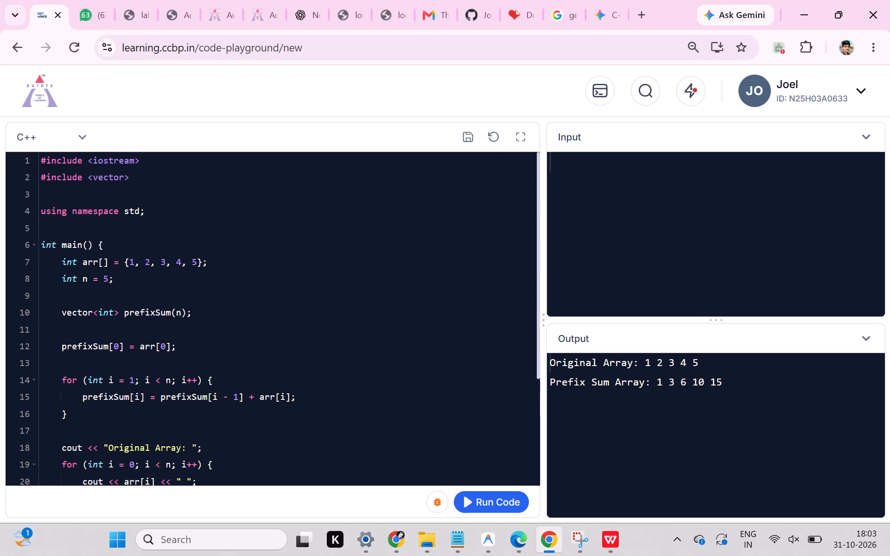
pyautogui.hotkey('ctrl', '-')
pyautogui.scroll(5, 225, 382)
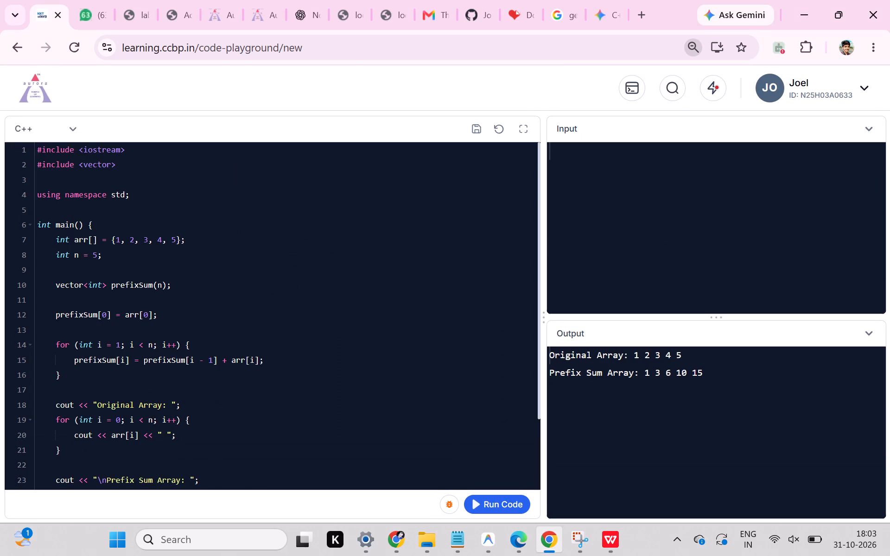
pyautogui.press('shift+super+s')
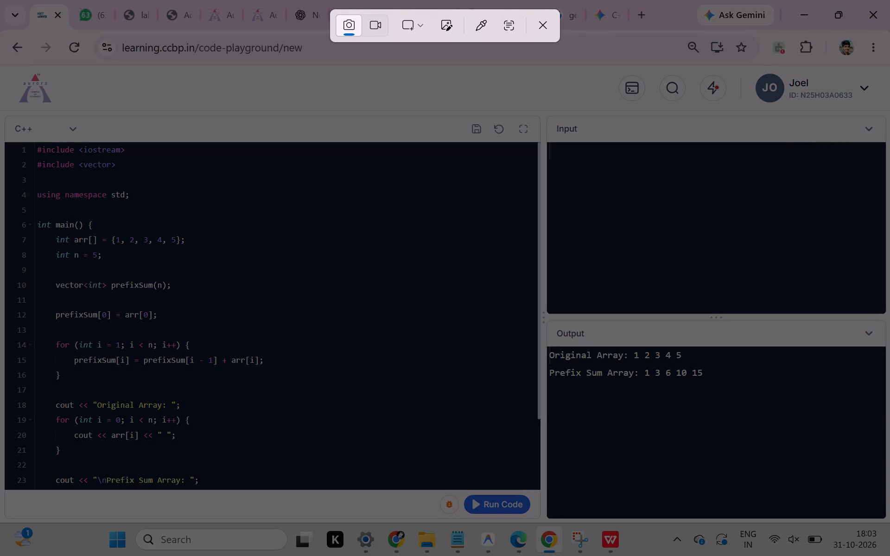
pyautogui.moveTo(0, 69); pyautogui.dragTo(889, 521)
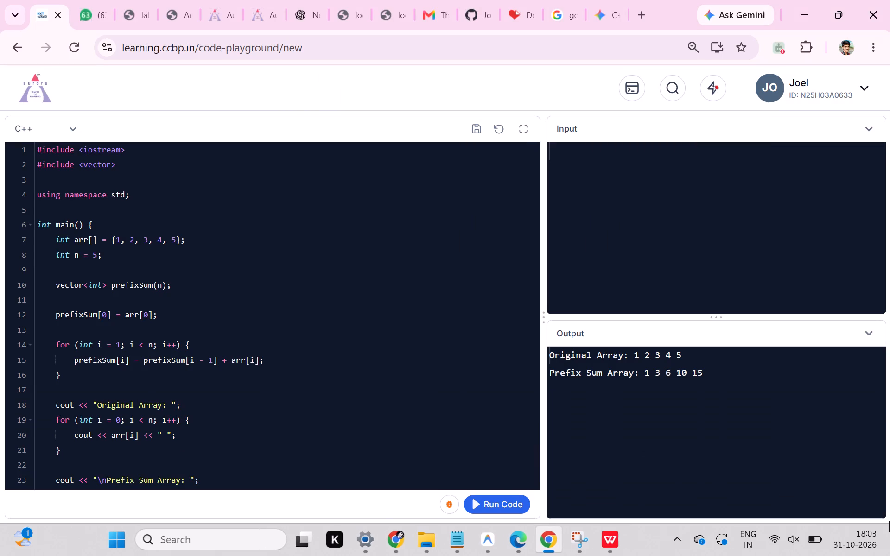
# Open the new capture in Snipping Tool and minimise its window.
pyautogui.click(812, 346)
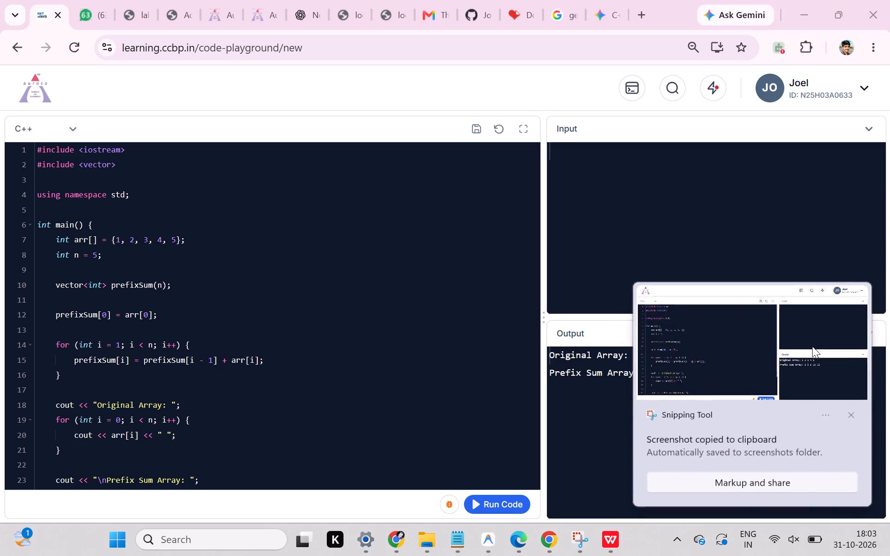
pyautogui.click(738, 193)
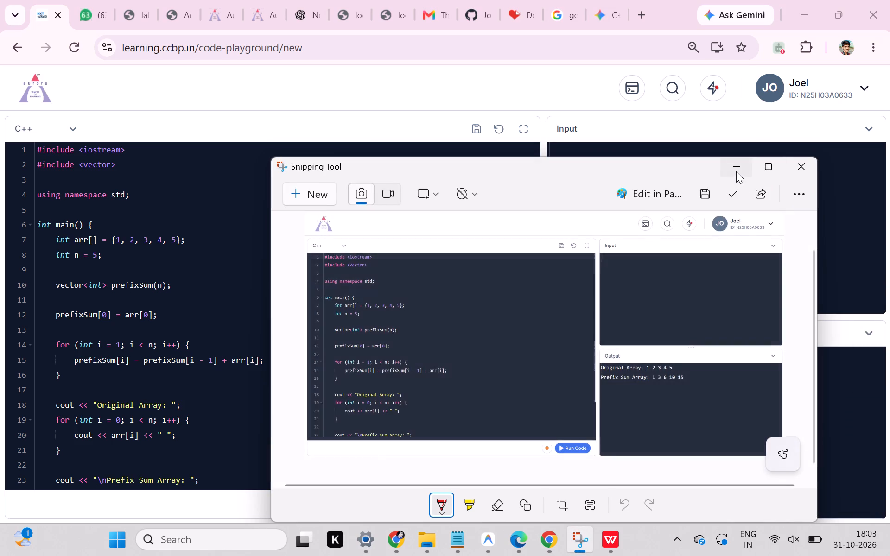
pyautogui.click(736, 171)
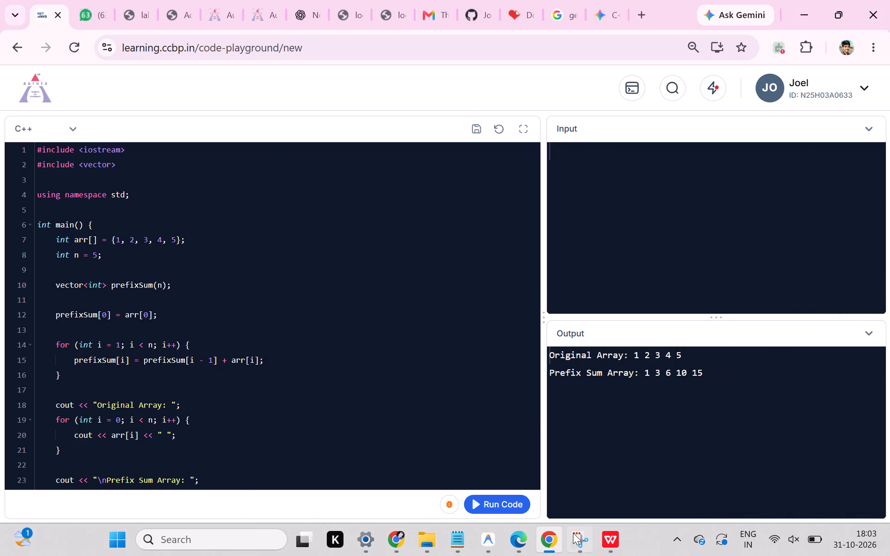
# In the lab report, replace the old playground screenshot below the prefix sum code on page 4 with the new capture.
pyautogui.click(611, 529)
pyautogui.scroll(1, 464, 310)
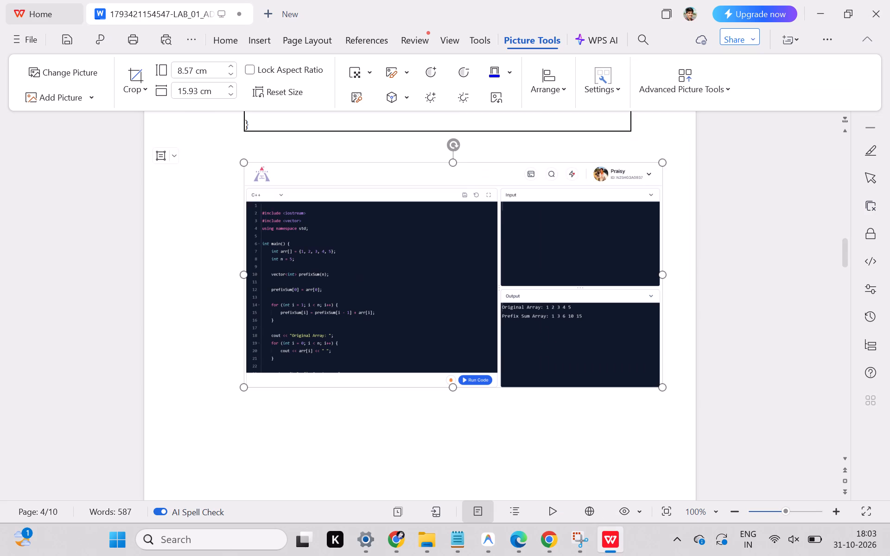
pyautogui.scroll(1, 464, 310)
pyautogui.click(464, 310)
pyautogui.press('Delete')
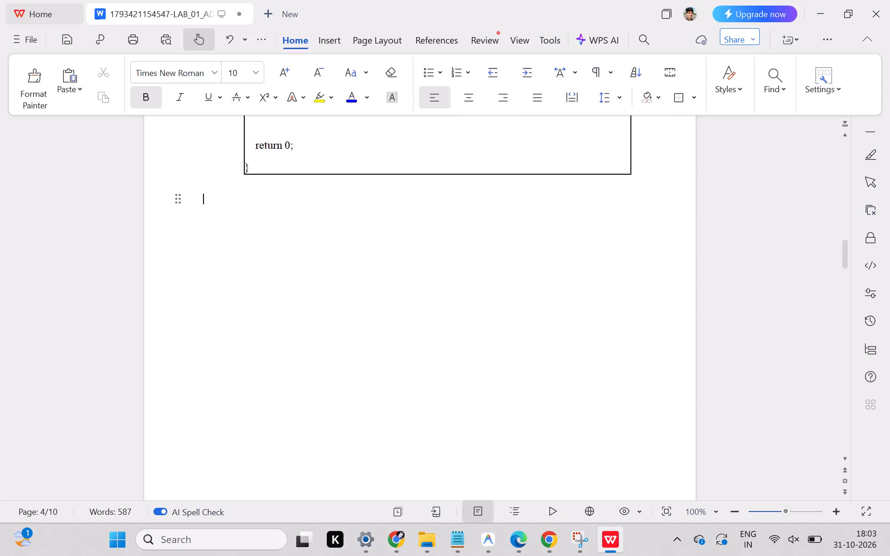
pyautogui.hotkey('ctrl', 'v')
# In the browser playground, capture a screenshot of the prefix sum code from line 7 to line 29 together with its output.
pyautogui.hscroll(5, 464, 310)
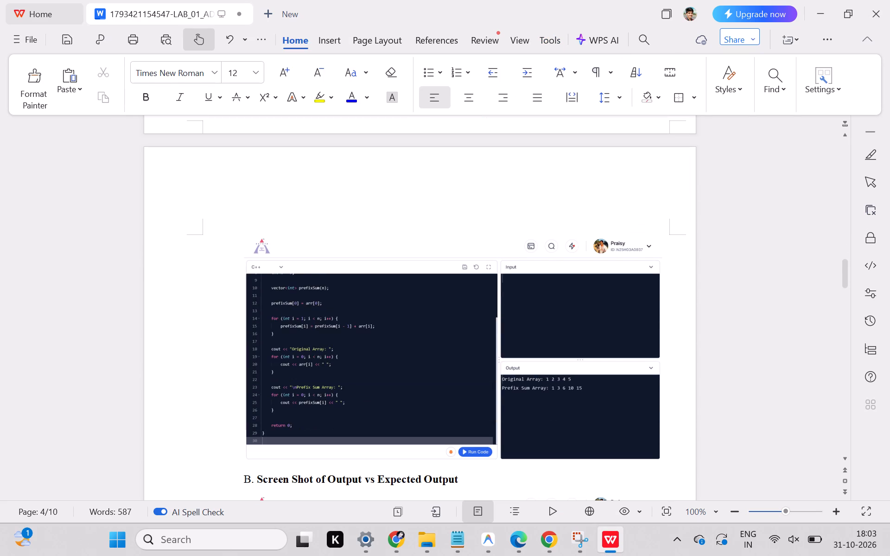
pyautogui.hotkey('alt', 'Tab')
pyautogui.scroll(-2, 245, 359)
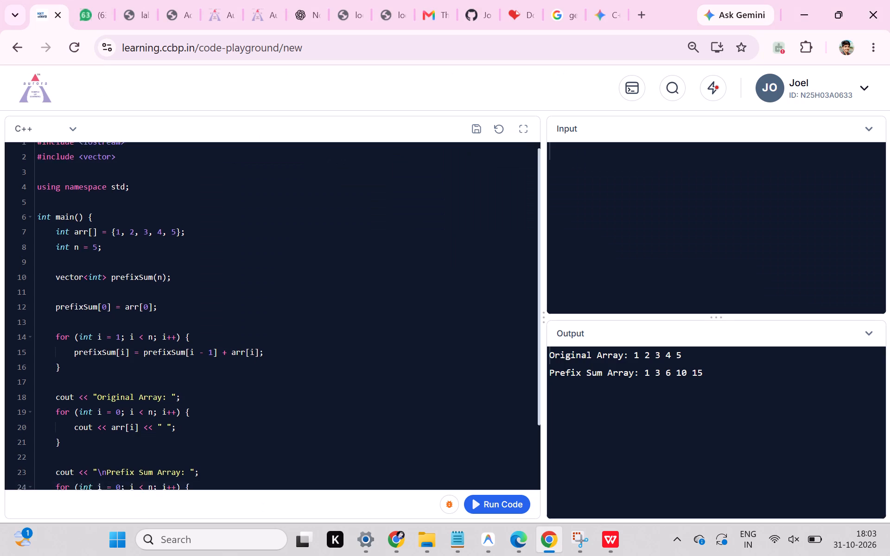
pyautogui.scroll(-6, 245, 359)
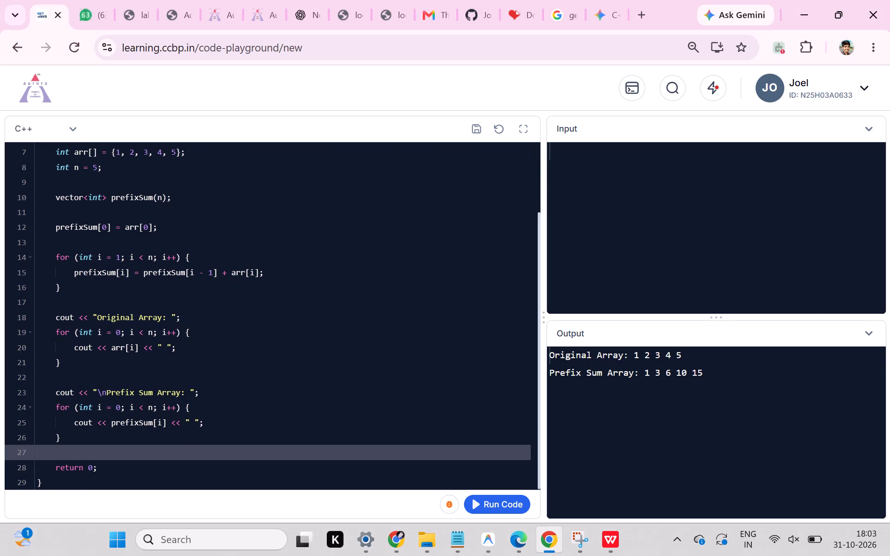
pyautogui.click(192, 475)
pyautogui.press('shift+super+s')
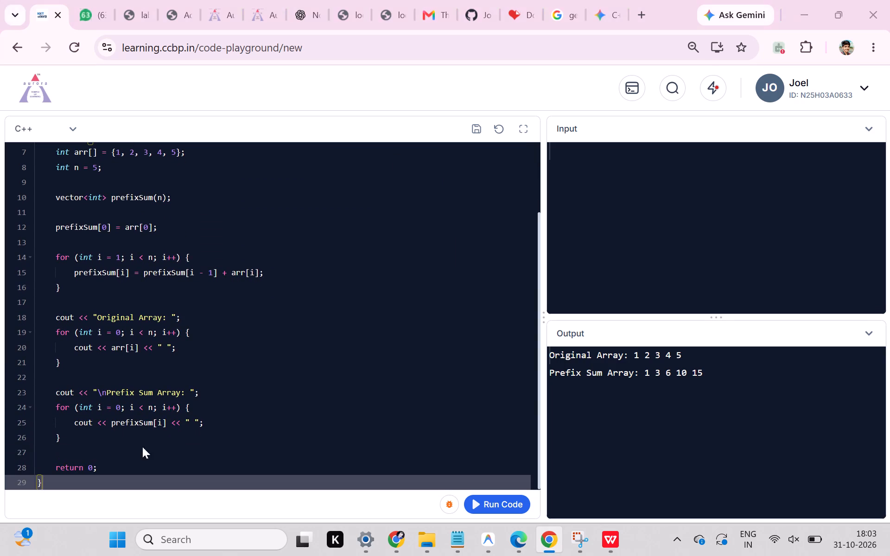
pyautogui.moveTo(0, 68); pyautogui.dragTo(889, 529)
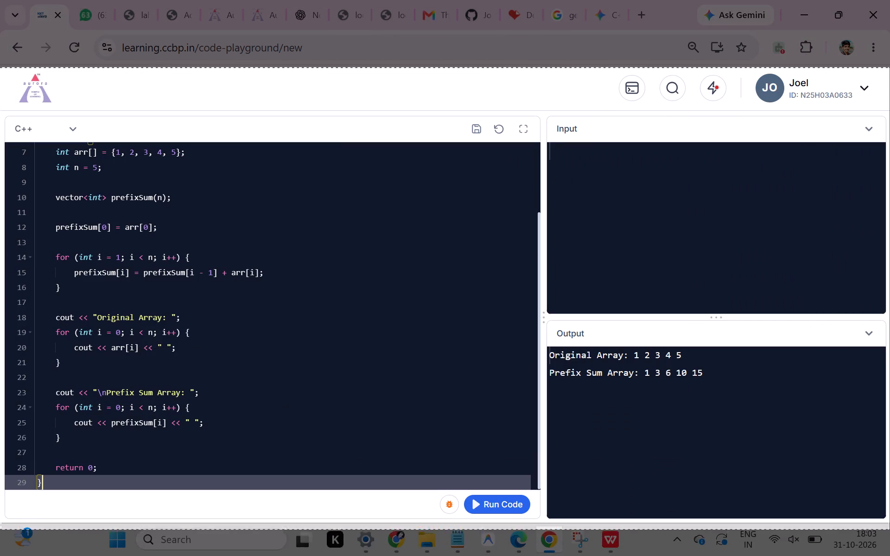
pyautogui.moveTo(889, 529); pyautogui.dragTo(889, 526)
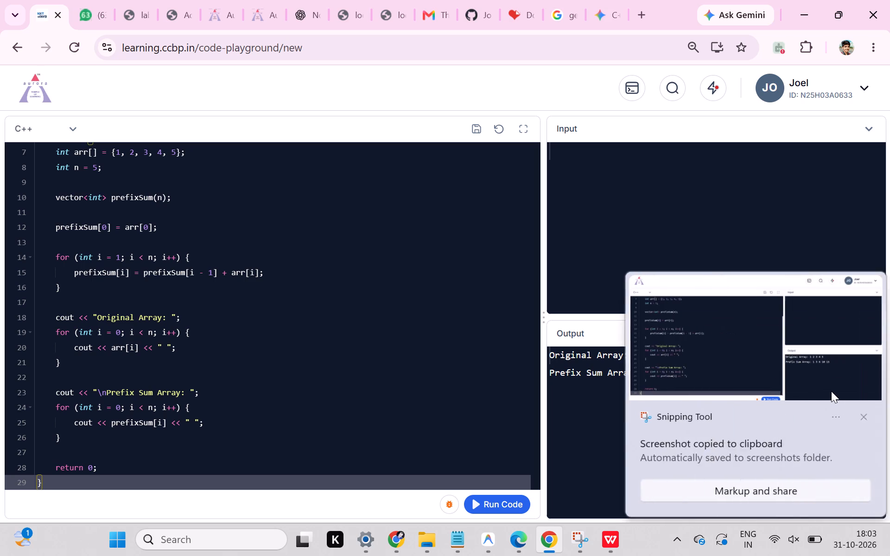
# Open the new capture in Snipping Tool, copy it and minimise its window.
pyautogui.click(831, 391)
pyautogui.click(731, 200)
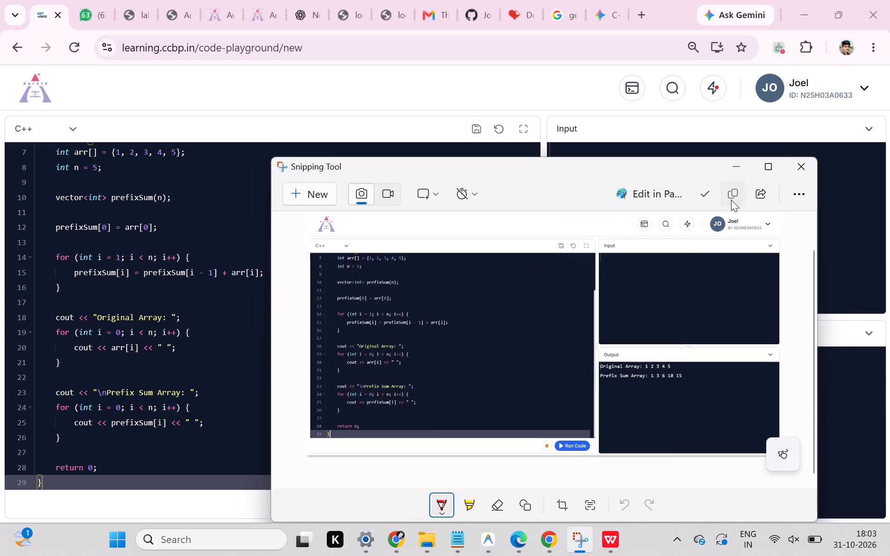
pyautogui.click(733, 165)
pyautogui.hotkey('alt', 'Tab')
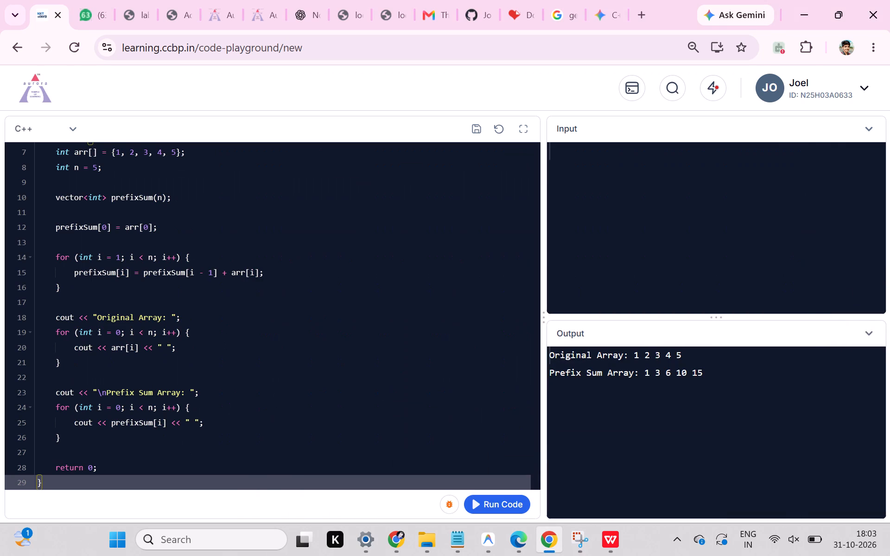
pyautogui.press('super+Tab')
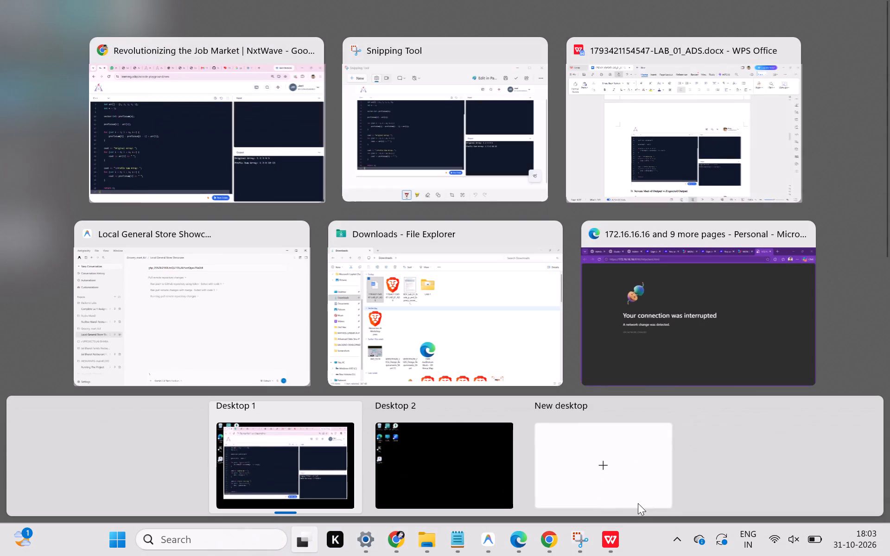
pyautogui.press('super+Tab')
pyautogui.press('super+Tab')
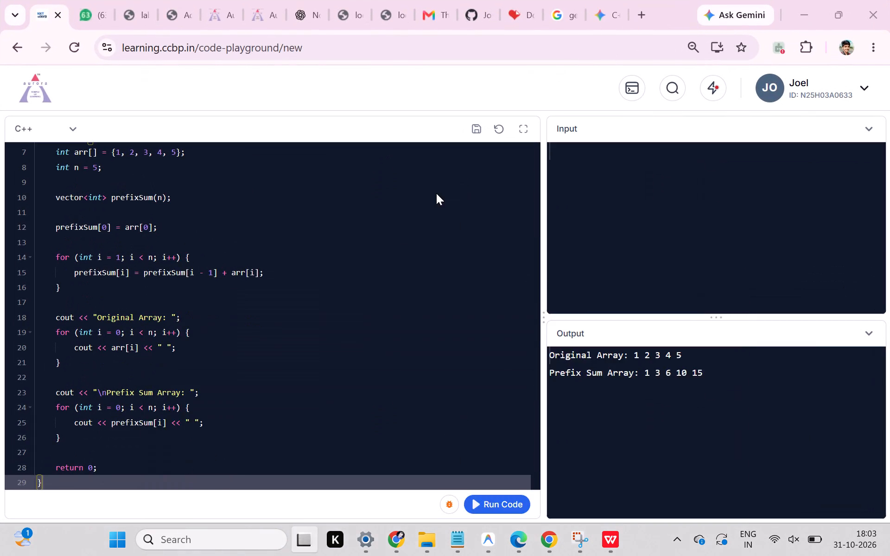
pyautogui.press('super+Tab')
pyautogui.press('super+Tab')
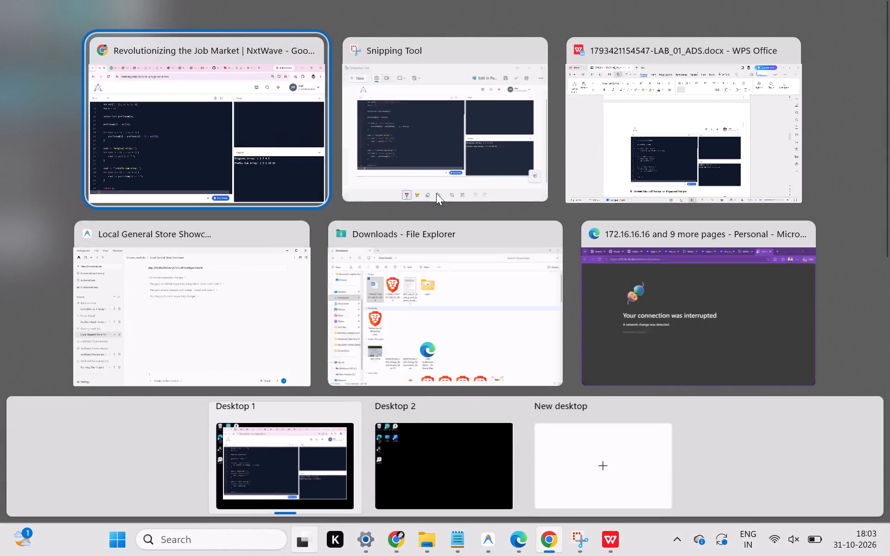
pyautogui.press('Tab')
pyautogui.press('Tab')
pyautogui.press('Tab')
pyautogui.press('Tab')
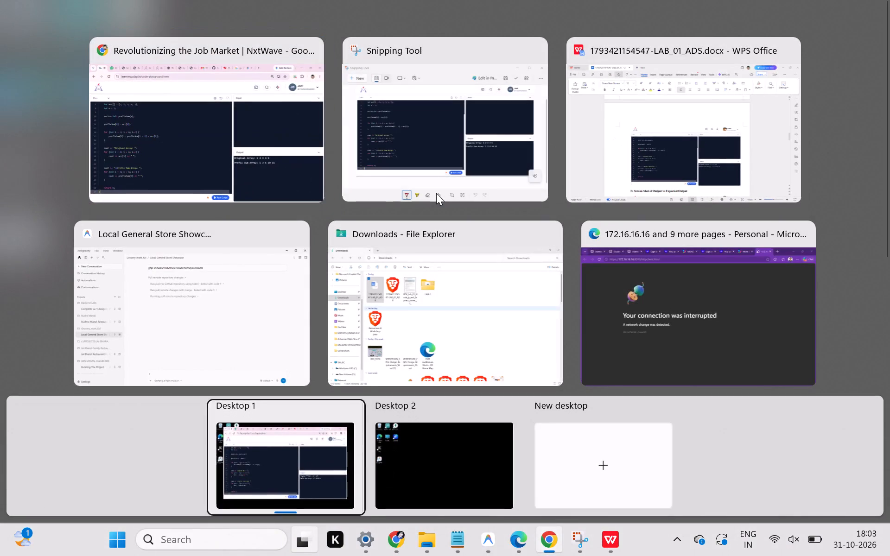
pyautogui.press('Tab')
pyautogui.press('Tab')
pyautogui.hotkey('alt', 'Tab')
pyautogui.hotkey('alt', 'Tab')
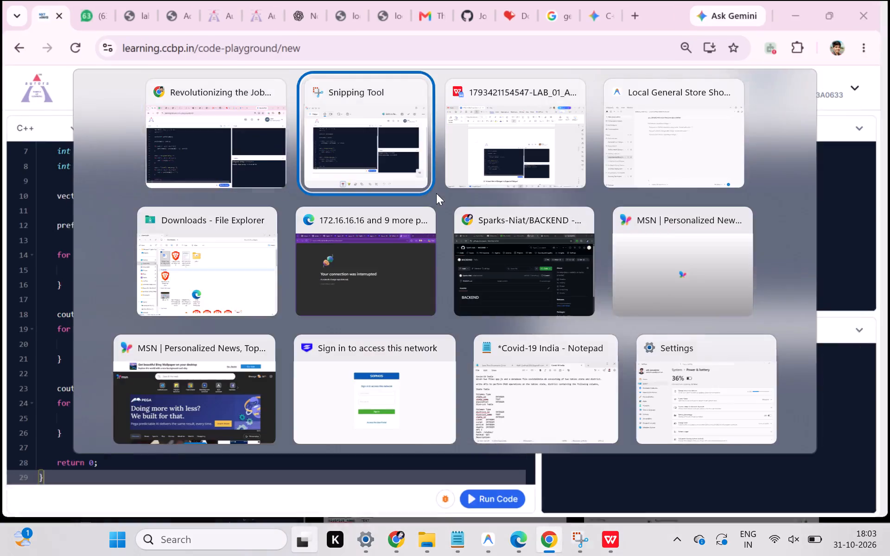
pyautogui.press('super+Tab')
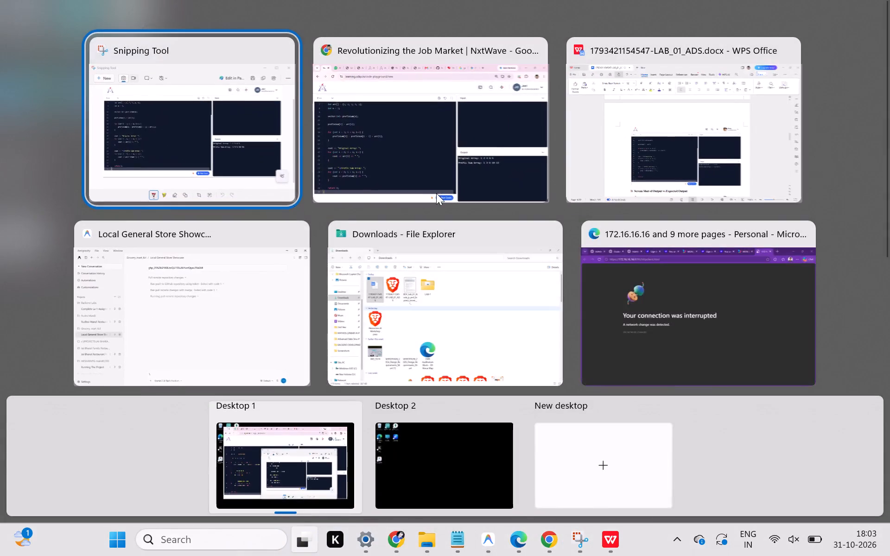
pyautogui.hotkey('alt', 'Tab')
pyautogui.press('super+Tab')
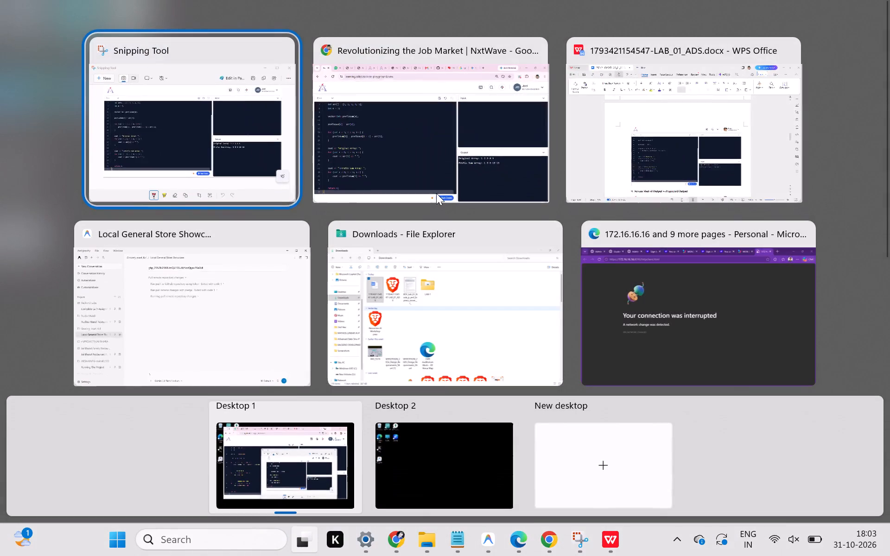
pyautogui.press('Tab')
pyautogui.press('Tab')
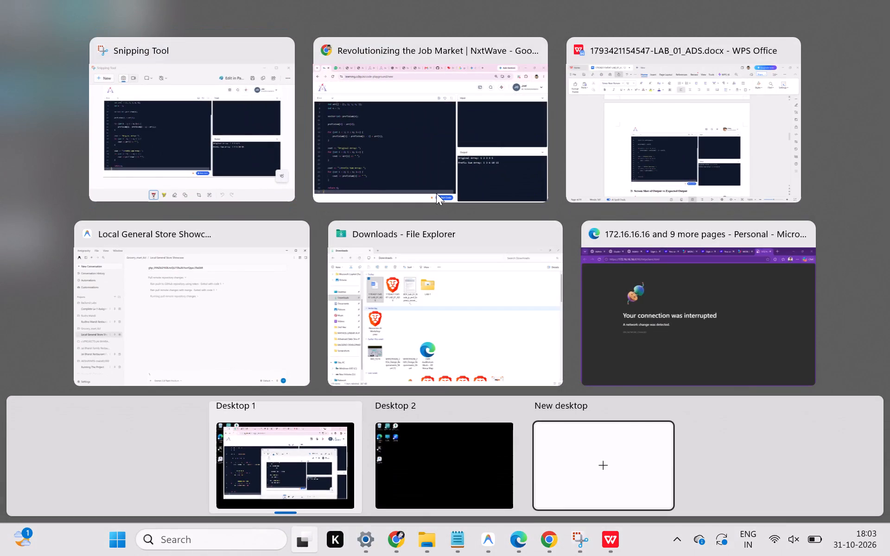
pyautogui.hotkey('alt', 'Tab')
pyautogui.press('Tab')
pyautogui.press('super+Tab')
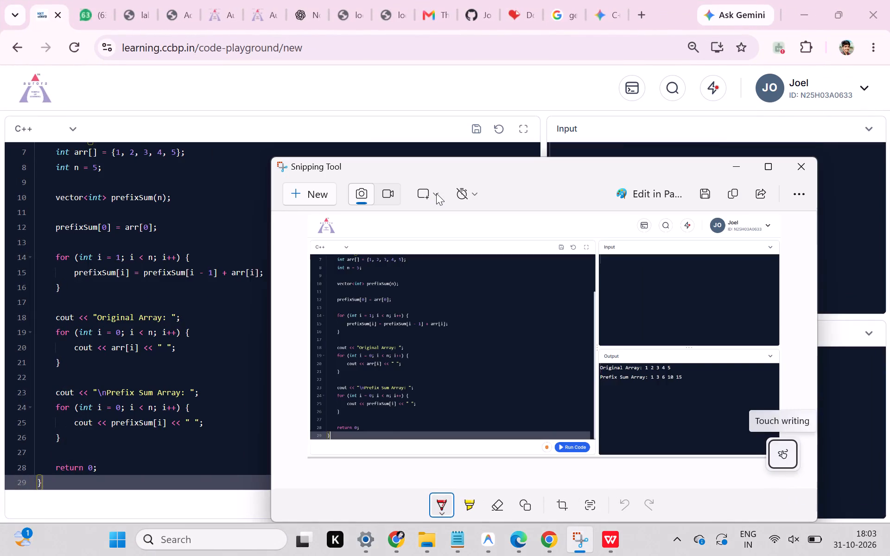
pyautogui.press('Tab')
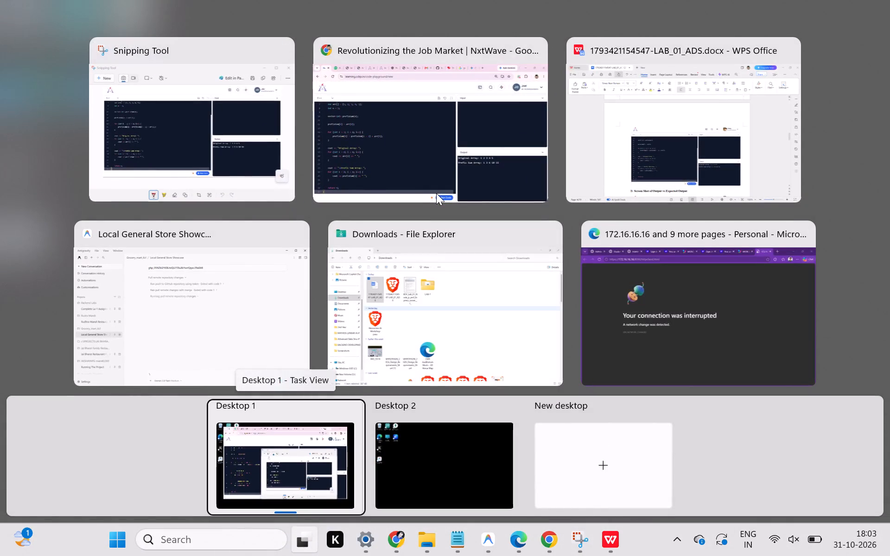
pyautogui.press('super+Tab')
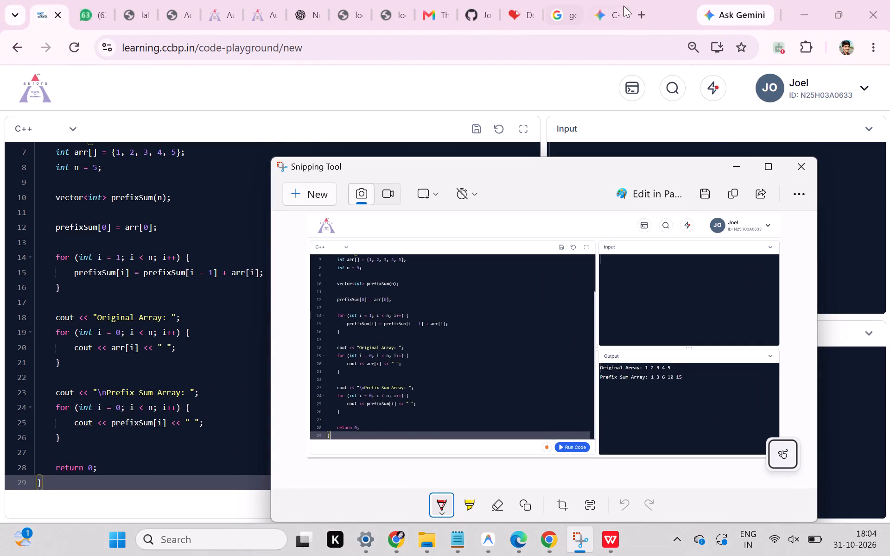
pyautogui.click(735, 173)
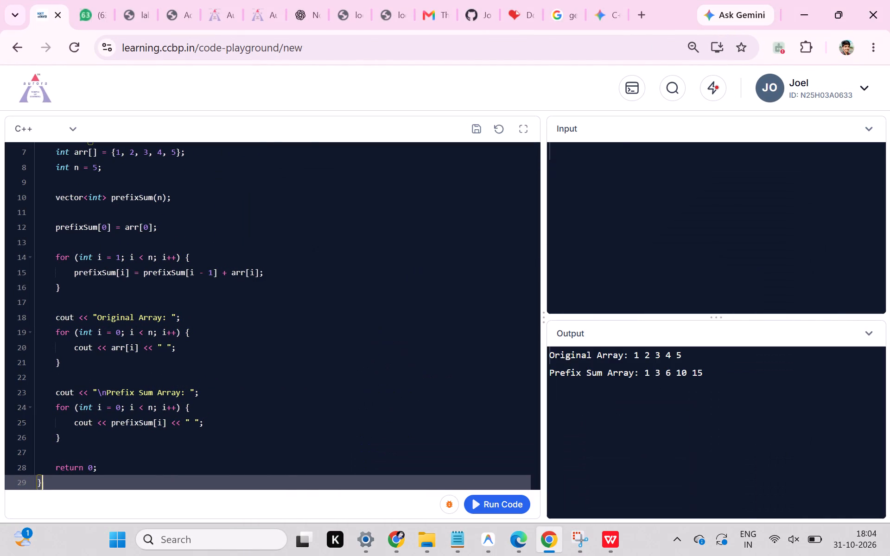
# Copy the capture from Snipping Tool and replace the old page 5 screenshot above the Screen Shot of Output vs Expected Output heading with it.
pyautogui.click(573, 536)
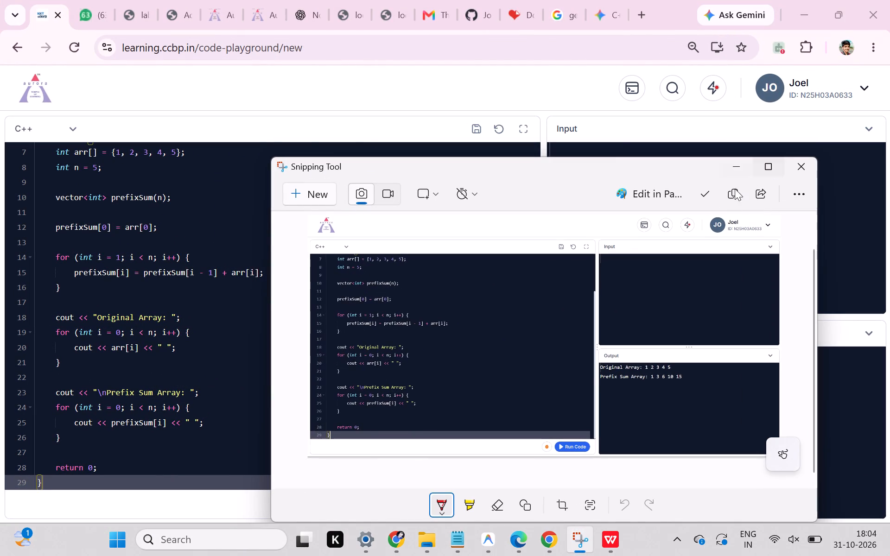
pyautogui.moveTo(731, 190); pyautogui.dragTo(544, 546)
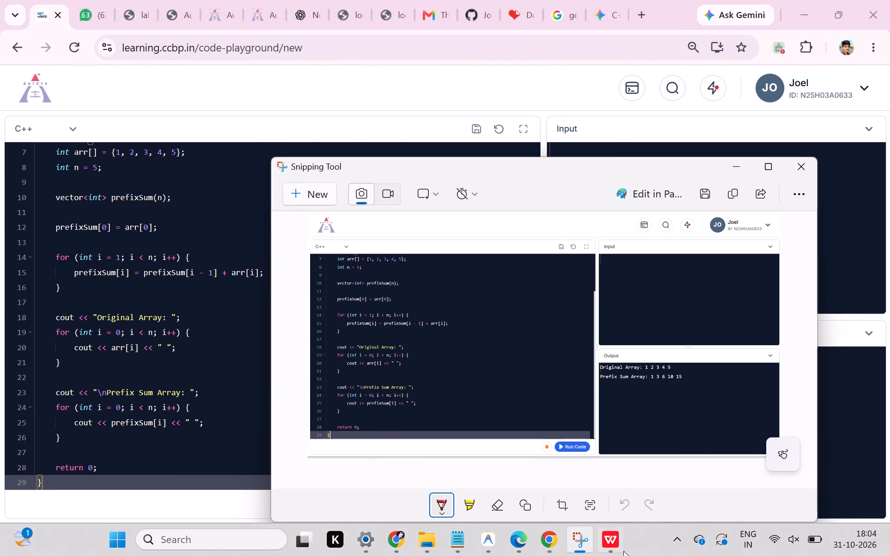
pyautogui.click(617, 554)
pyautogui.click(482, 335)
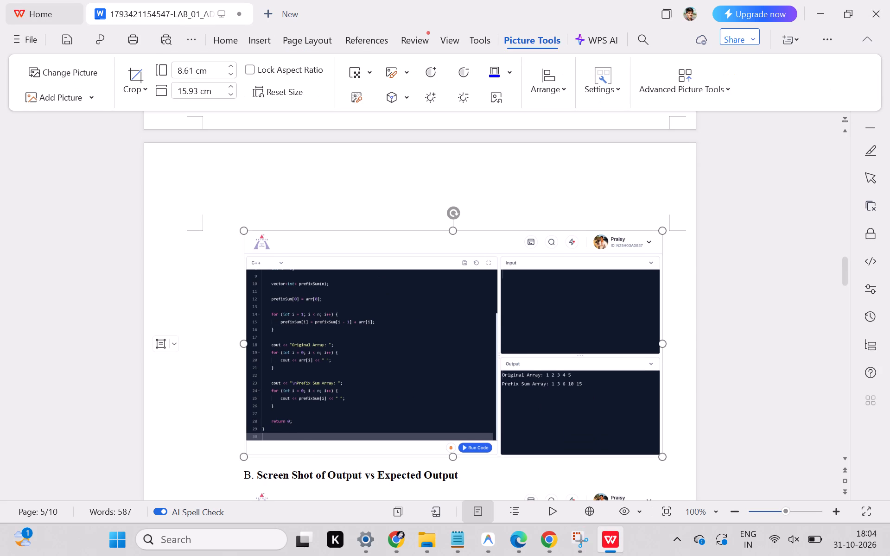
pyautogui.press('Delete')
pyautogui.hotkey('ctrl', 'v')
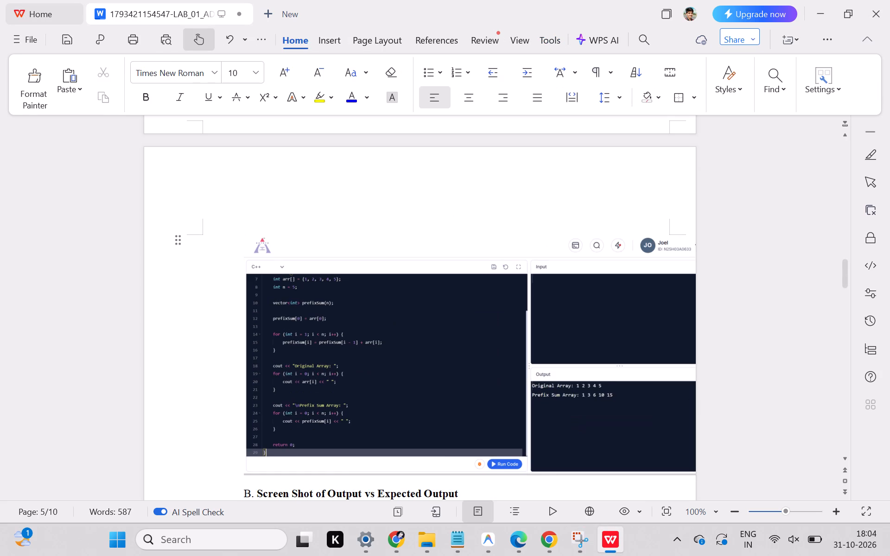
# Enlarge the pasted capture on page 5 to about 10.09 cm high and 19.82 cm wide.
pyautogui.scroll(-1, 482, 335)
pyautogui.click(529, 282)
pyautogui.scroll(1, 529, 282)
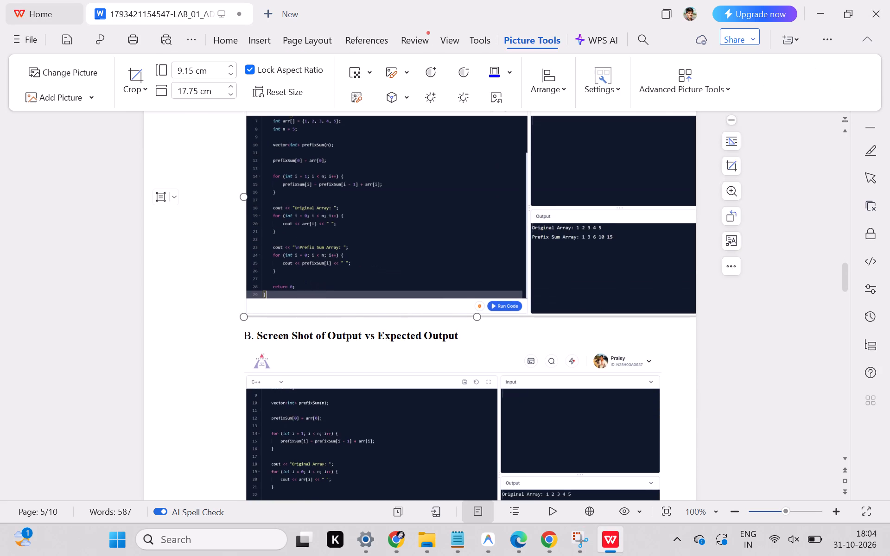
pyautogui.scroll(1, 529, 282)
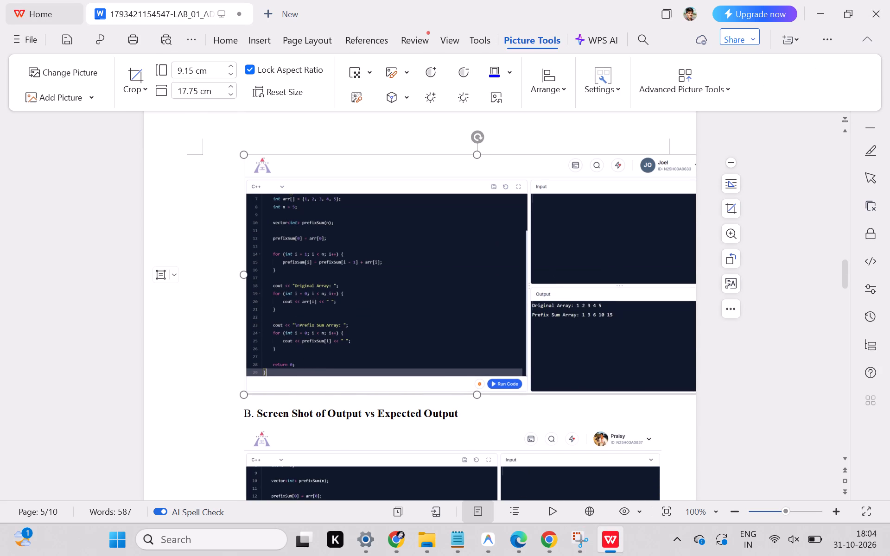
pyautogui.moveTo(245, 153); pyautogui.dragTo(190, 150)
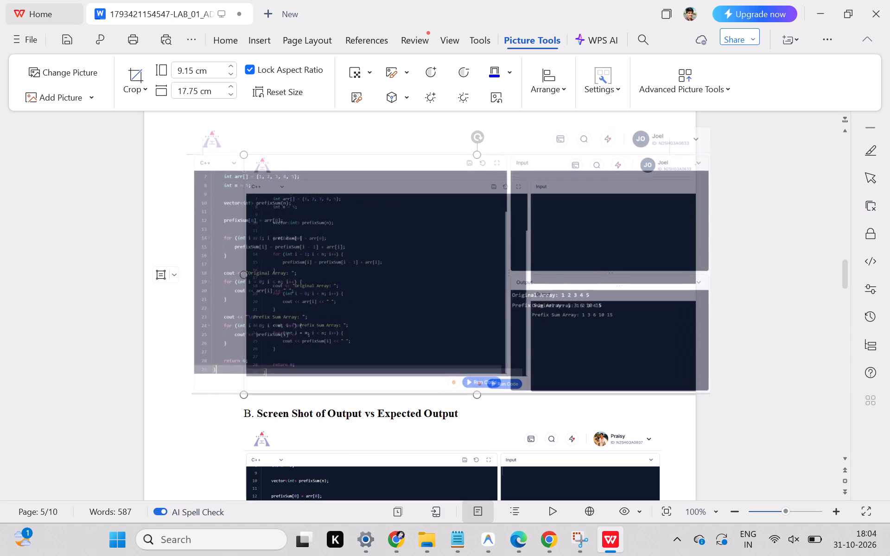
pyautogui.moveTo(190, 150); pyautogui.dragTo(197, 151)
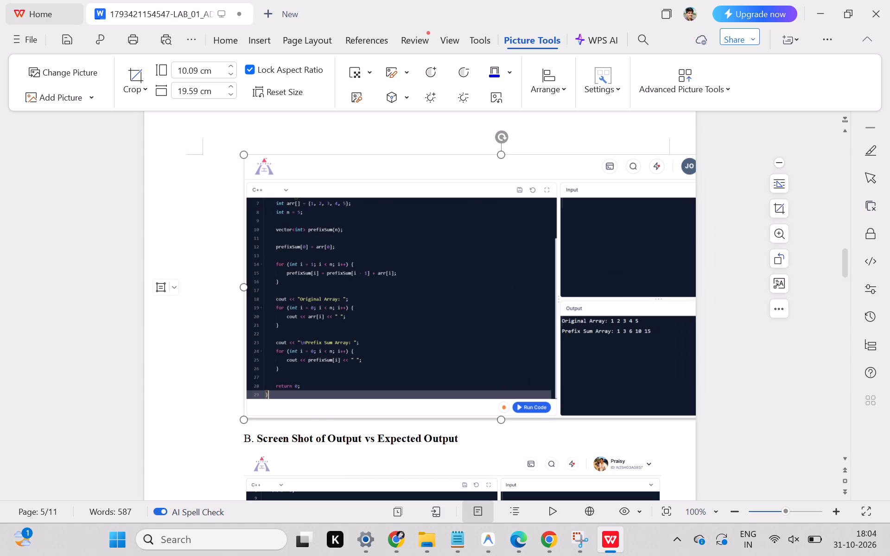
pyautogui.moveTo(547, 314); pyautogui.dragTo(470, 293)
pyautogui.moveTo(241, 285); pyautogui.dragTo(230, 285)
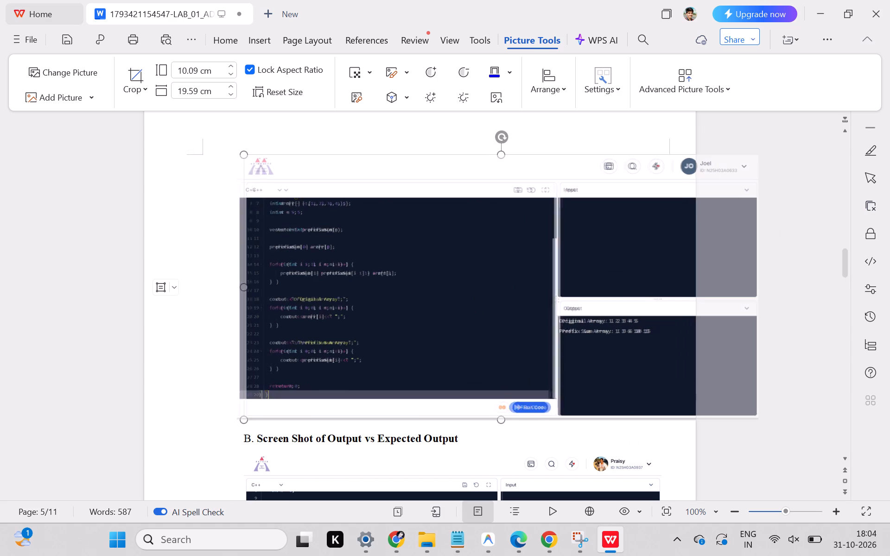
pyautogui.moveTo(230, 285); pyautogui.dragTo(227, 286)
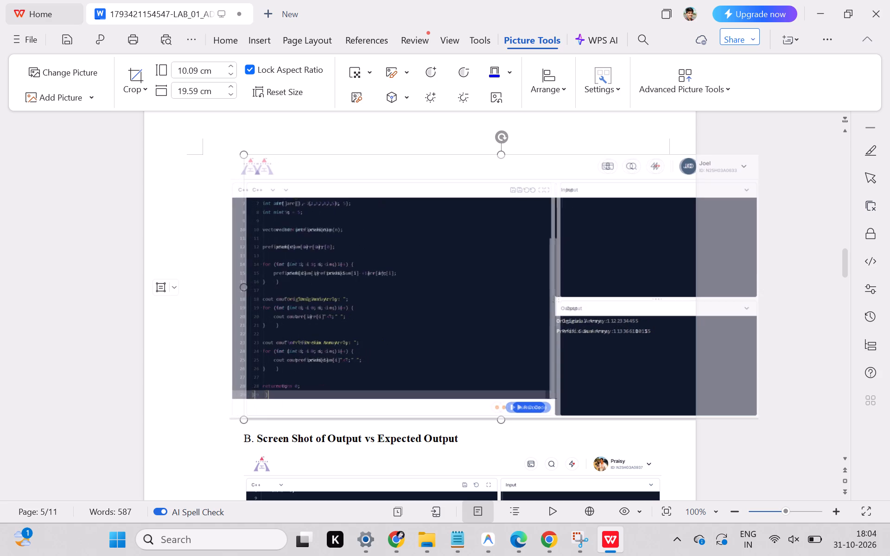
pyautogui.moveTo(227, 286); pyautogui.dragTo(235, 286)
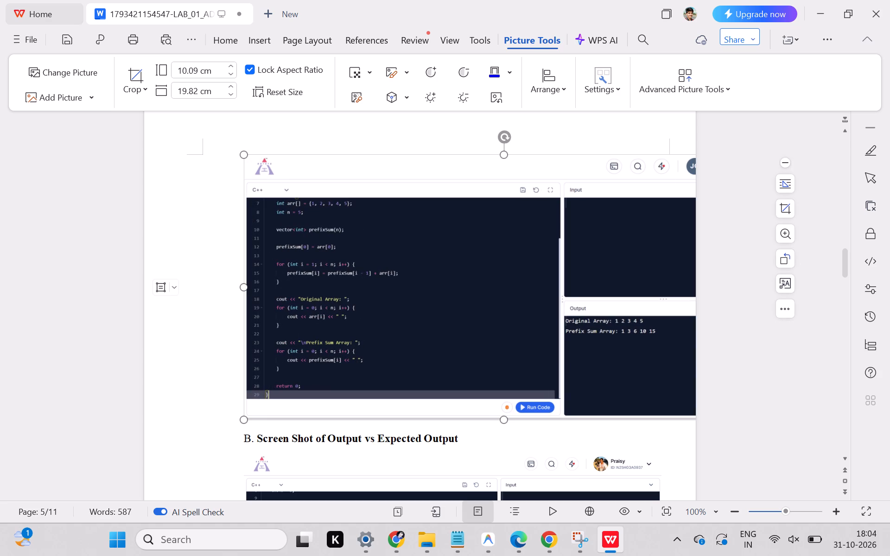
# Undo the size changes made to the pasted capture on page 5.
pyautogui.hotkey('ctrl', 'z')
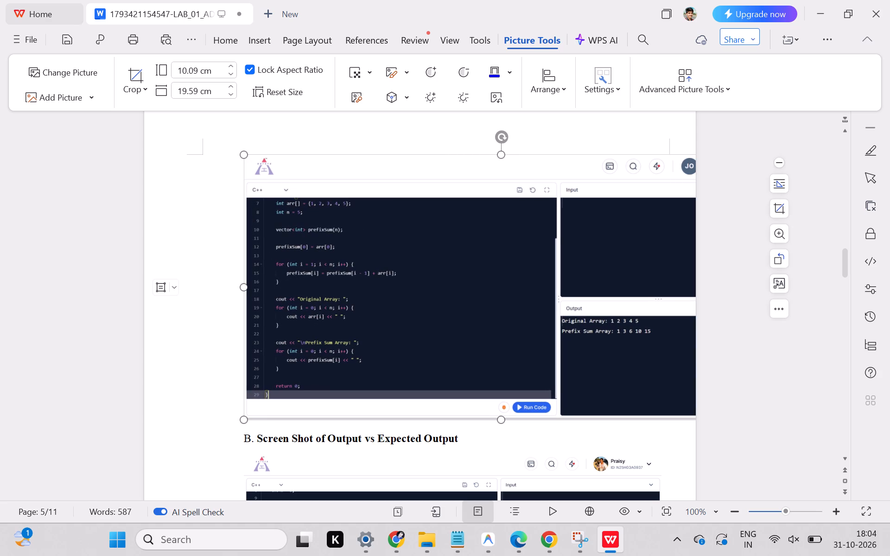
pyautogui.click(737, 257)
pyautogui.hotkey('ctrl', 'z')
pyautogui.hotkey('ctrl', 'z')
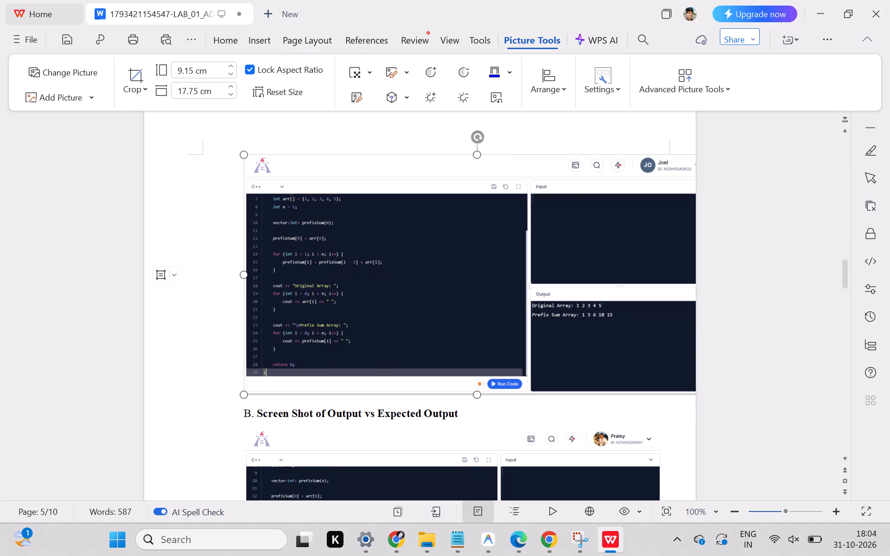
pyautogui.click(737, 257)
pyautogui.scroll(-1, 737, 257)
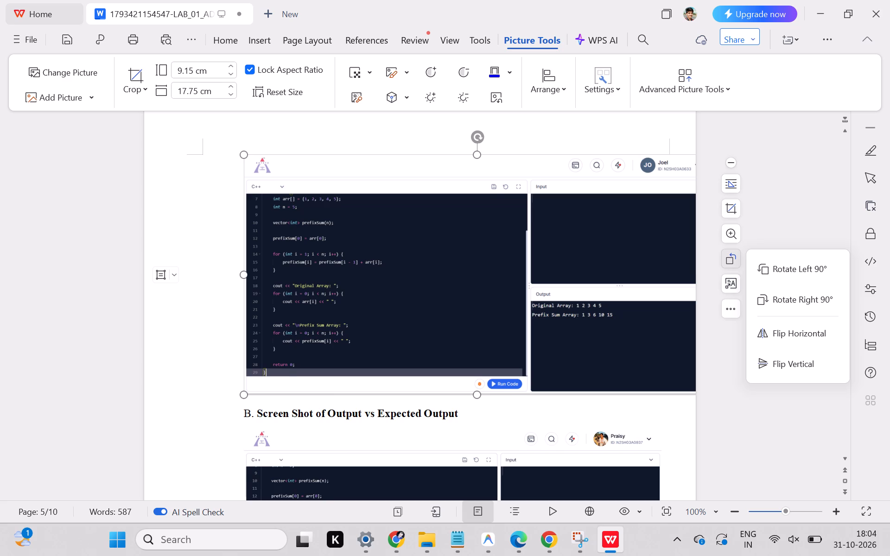
# Copy the capture from Snipping Tool again and replace the old screenshot under page 5's Screen Shot of Output vs Expected Output heading with it.
pyautogui.click(786, 160)
pyautogui.scroll(-2, 786, 160)
pyautogui.click(612, 322)
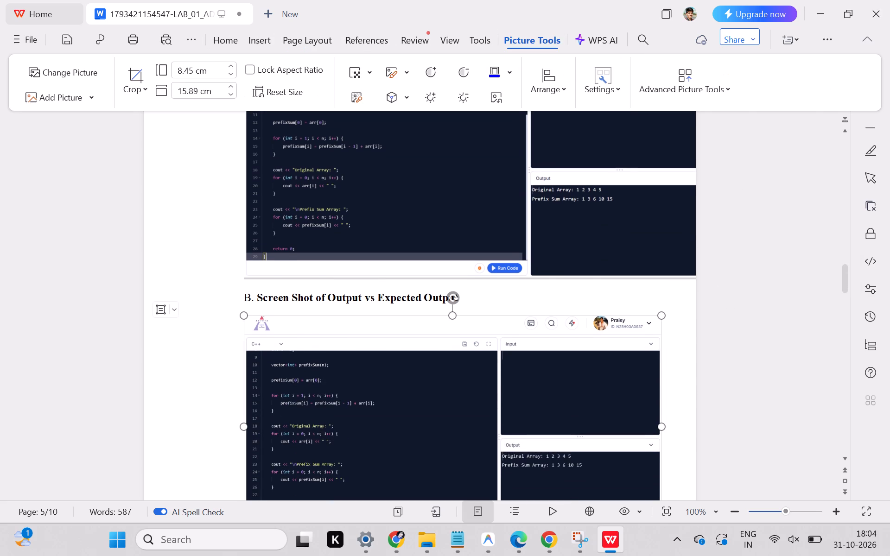
pyautogui.scroll(-1, 521, 368)
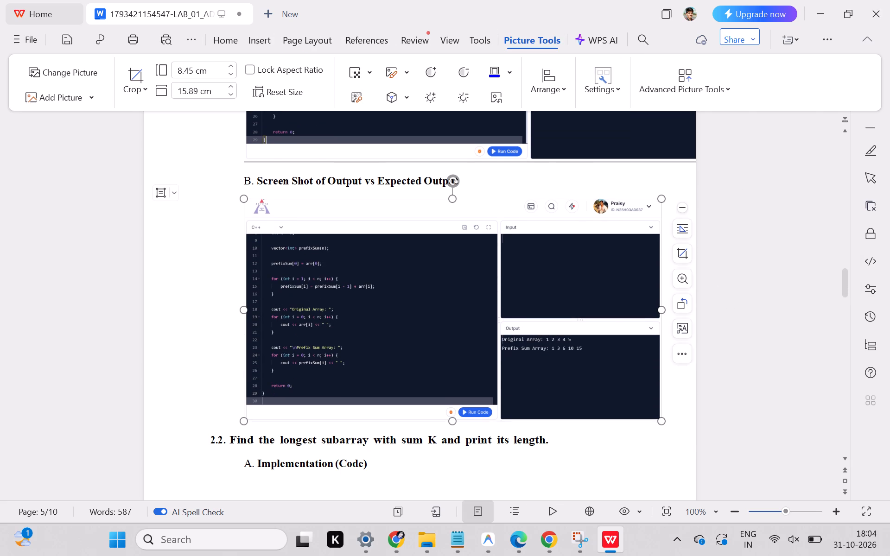
pyautogui.hscroll(1, 521, 368)
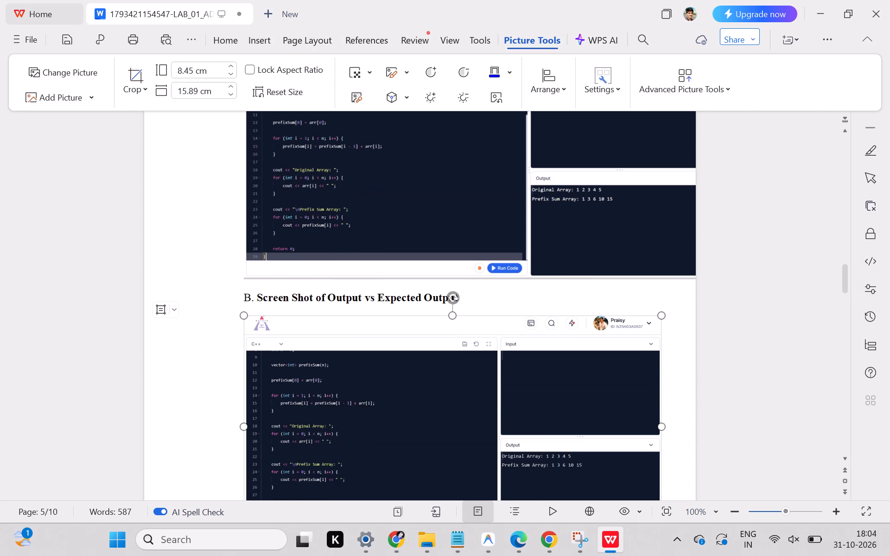
pyautogui.hotkey('alt', 'Tab')
pyautogui.click(733, 193)
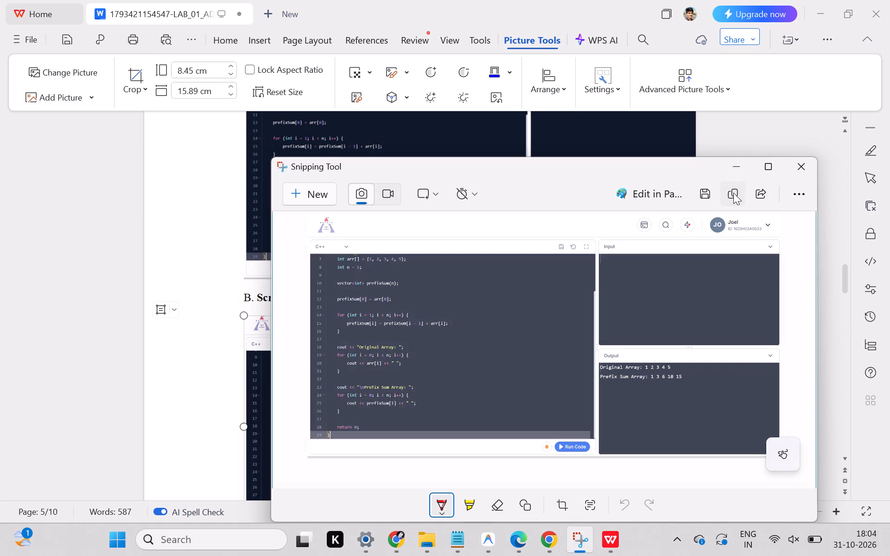
pyautogui.click(737, 166)
pyautogui.click(436, 400)
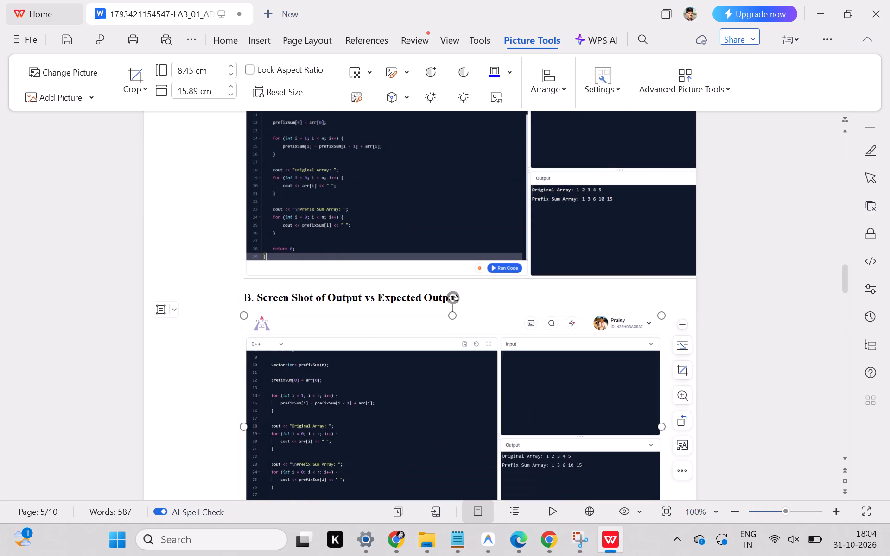
pyautogui.press('Delete')
pyautogui.hotkey('ctrl', 'v')
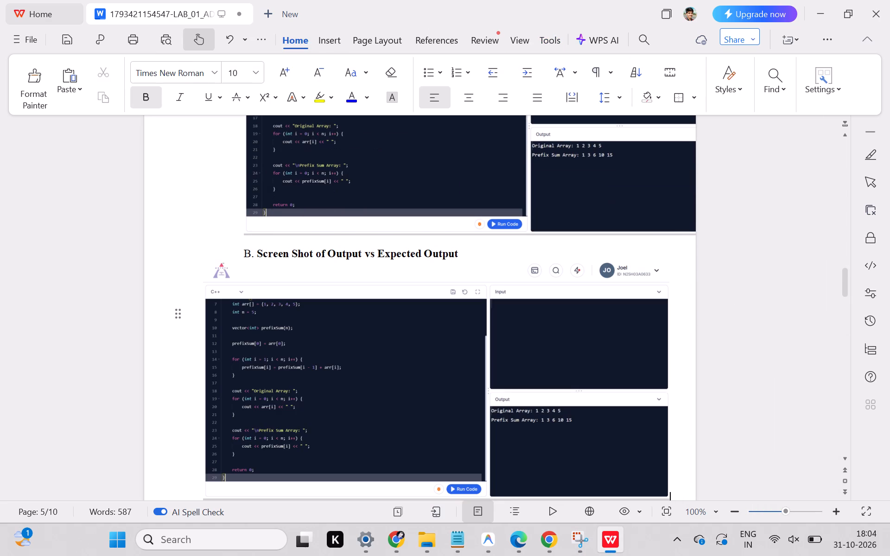
# Look through the rest of the report, from section 2.2 to the Conclusion, for old screenshots still needing replacement.
pyautogui.scroll(-3, 436, 400)
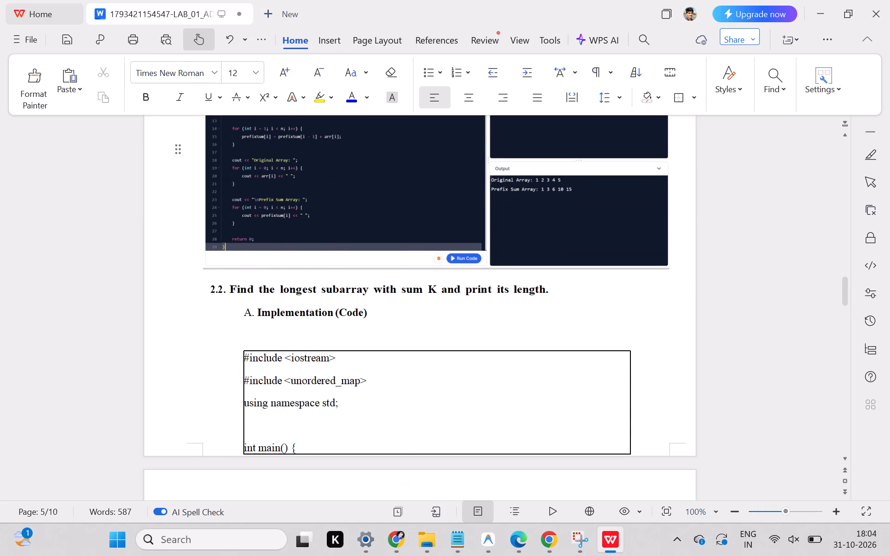
pyautogui.scroll(-10, 471, 361)
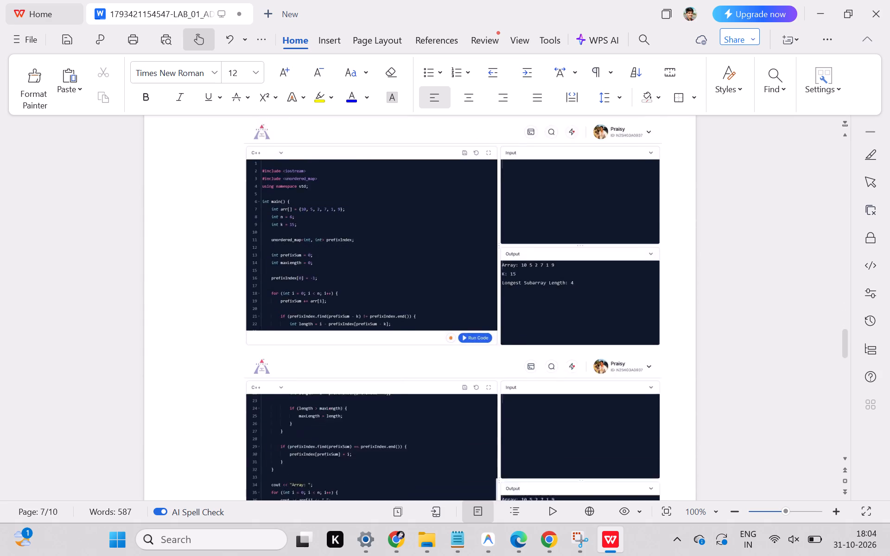
pyautogui.scroll(-9, 471, 361)
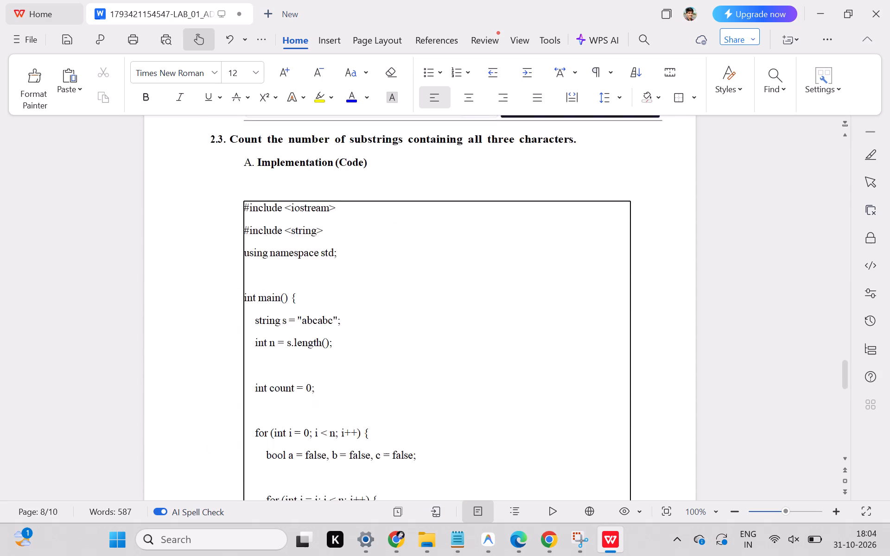
pyautogui.scroll(-8, 471, 361)
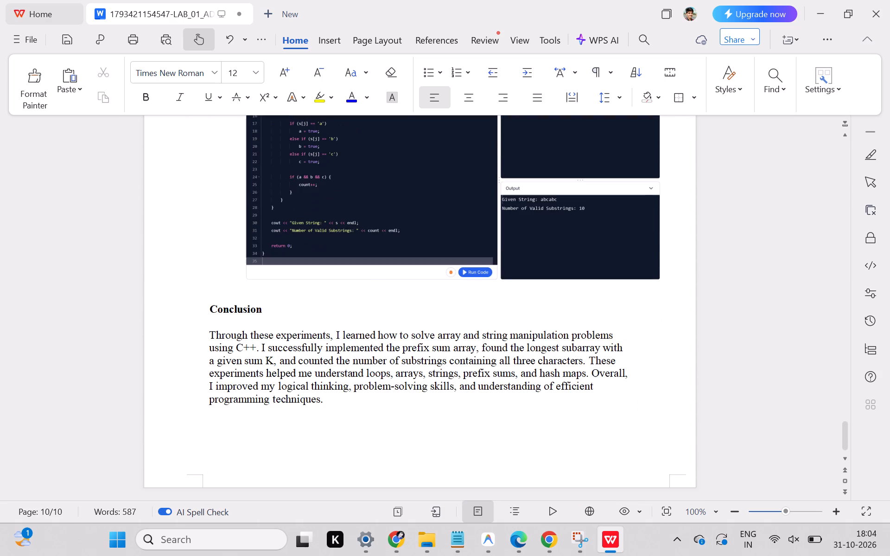
pyautogui.scroll(1, 471, 361)
pyautogui.hscroll(2, 471, 361)
pyautogui.scroll(3, 471, 361)
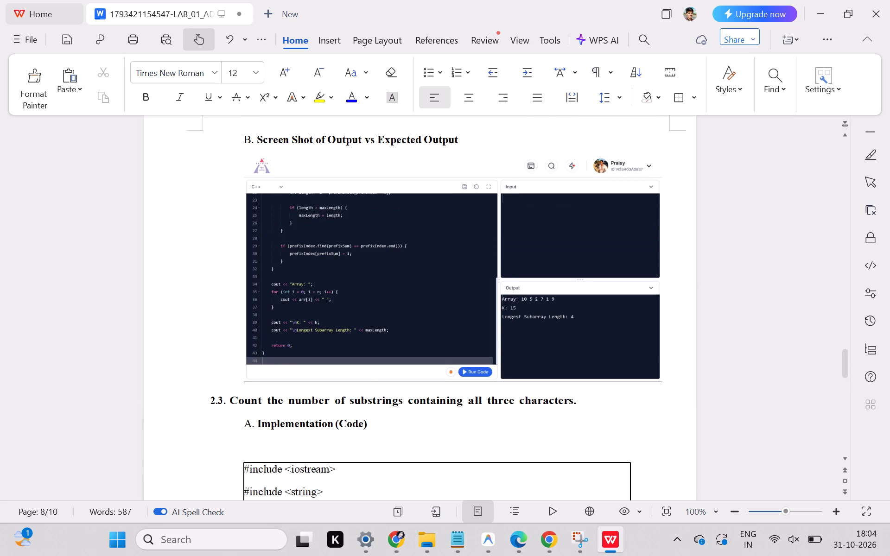
pyautogui.scroll(4, 471, 361)
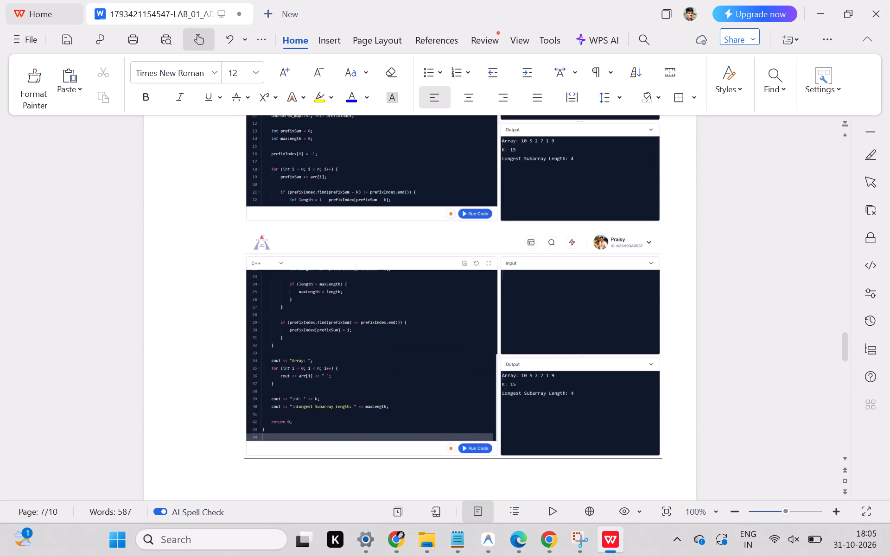
pyautogui.scroll(4, 471, 361)
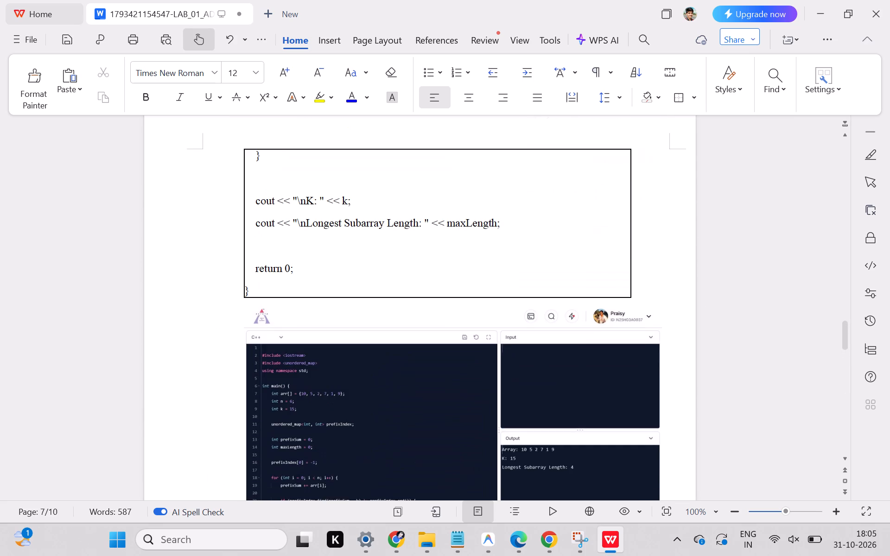
pyautogui.scroll(6, 471, 361)
pyautogui.hscroll(1, 471, 361)
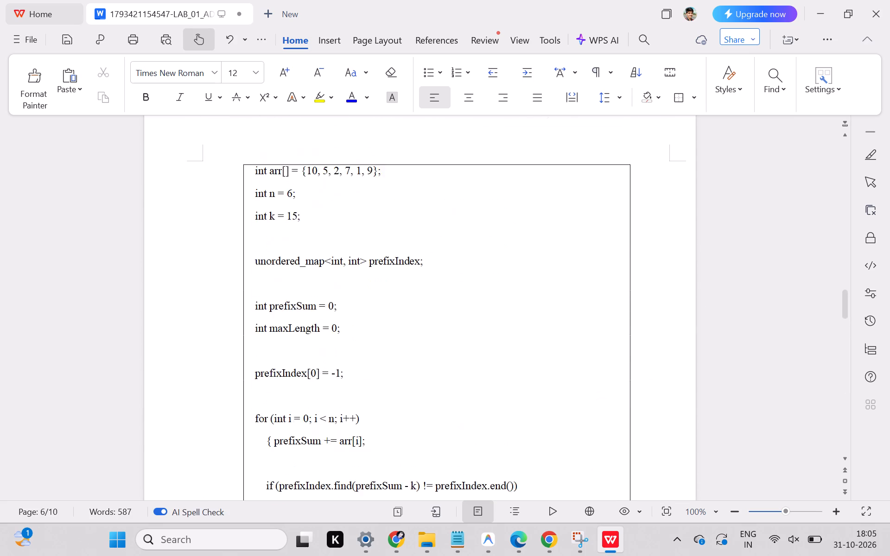
pyautogui.hscroll(1, 471, 361)
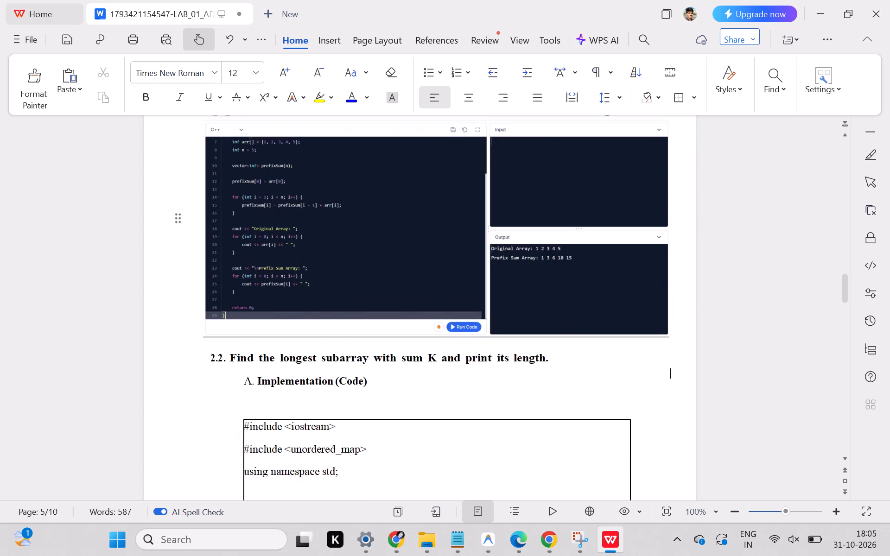
pyautogui.hscroll(1, 471, 361)
pyautogui.click(471, 361)
pyautogui.hotkey('ctrl', 'c')
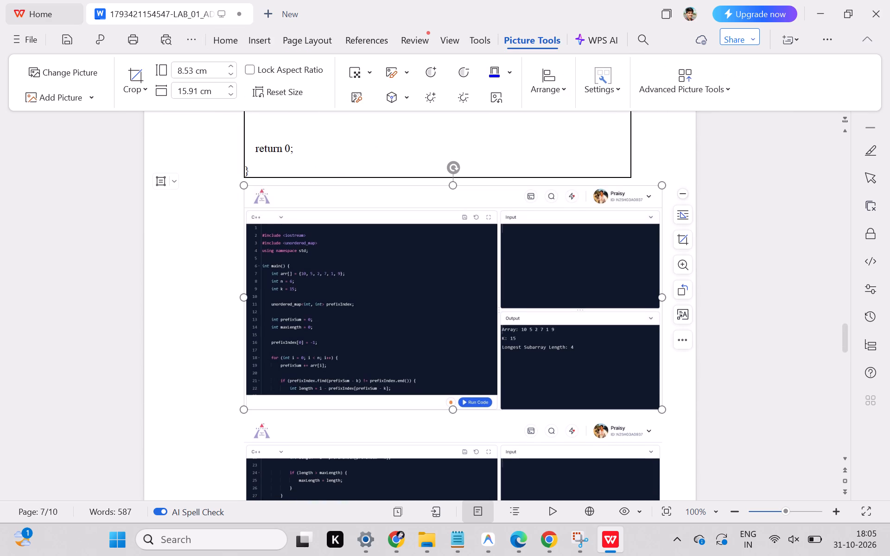
pyautogui.hotkey('alt', 'Tab')
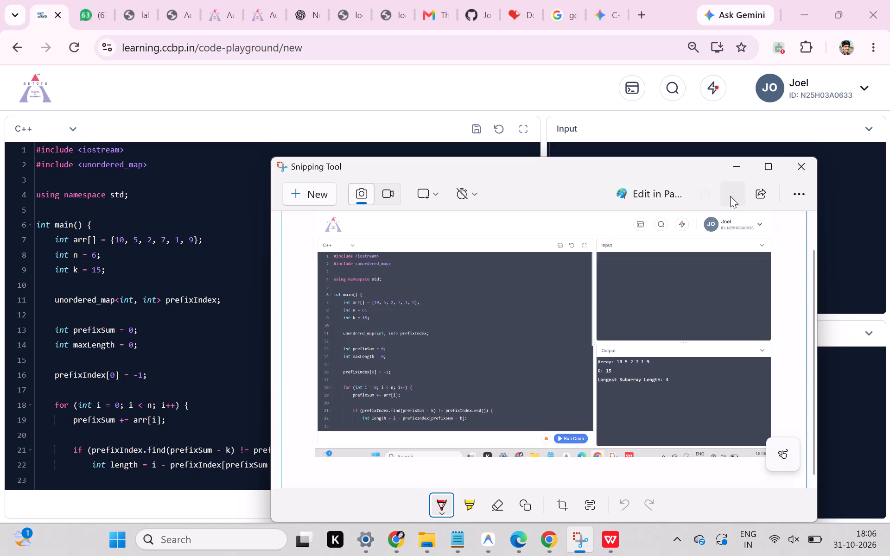
pyautogui.click(734, 164)
# Replace the first section 2.2 screenshot on page 7 of the WPS report with the copied playground capture.
pyautogui.hotkey('alt', 'Tab')
pyautogui.hotkey('alt', 'Tab')
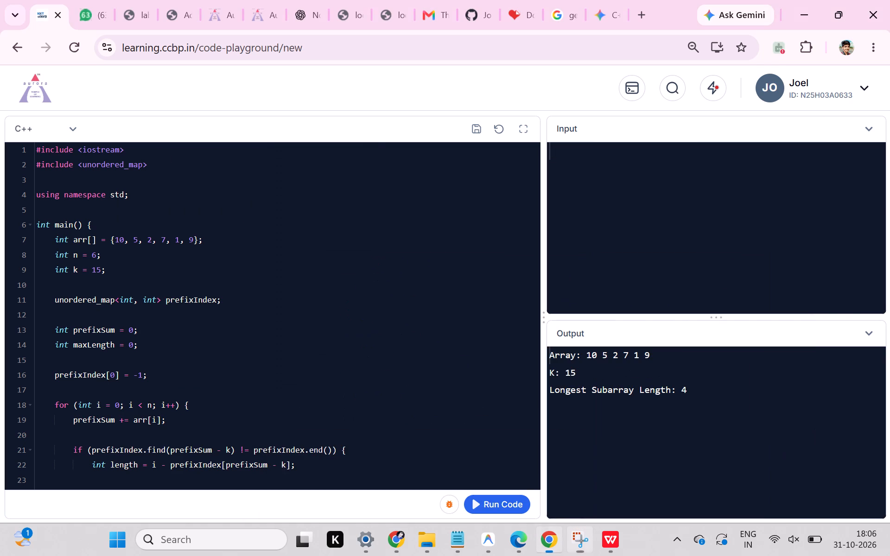
pyautogui.press('super+Tab')
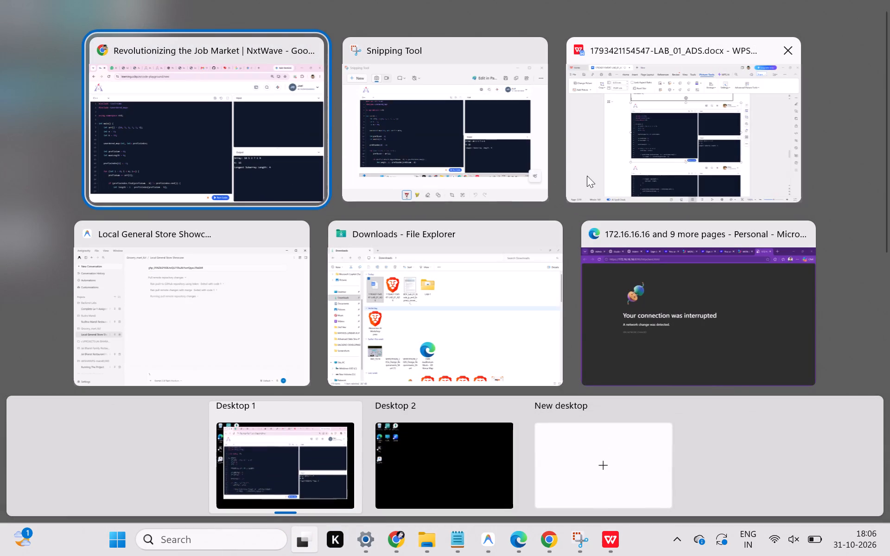
pyautogui.press('Right')
pyautogui.press('Right')
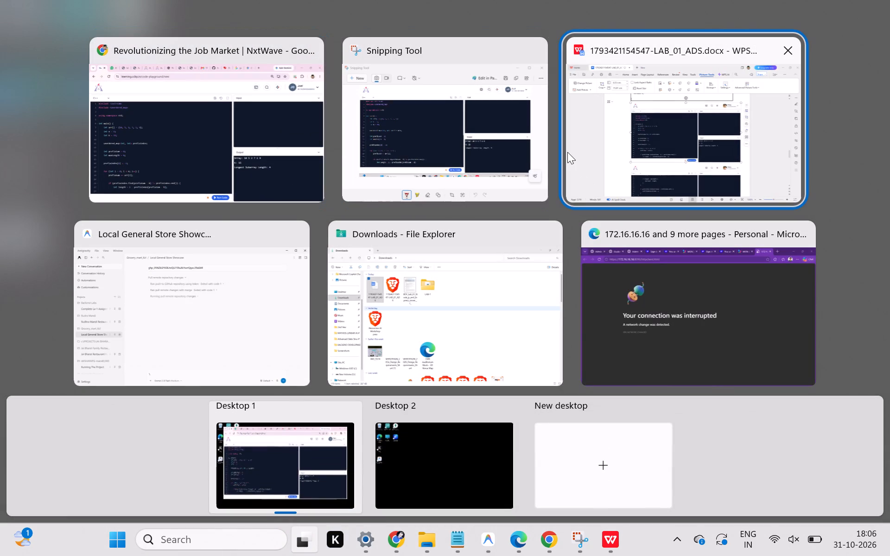
pyautogui.press('Return')
pyautogui.click(477, 264)
pyautogui.scroll(1, 477, 264)
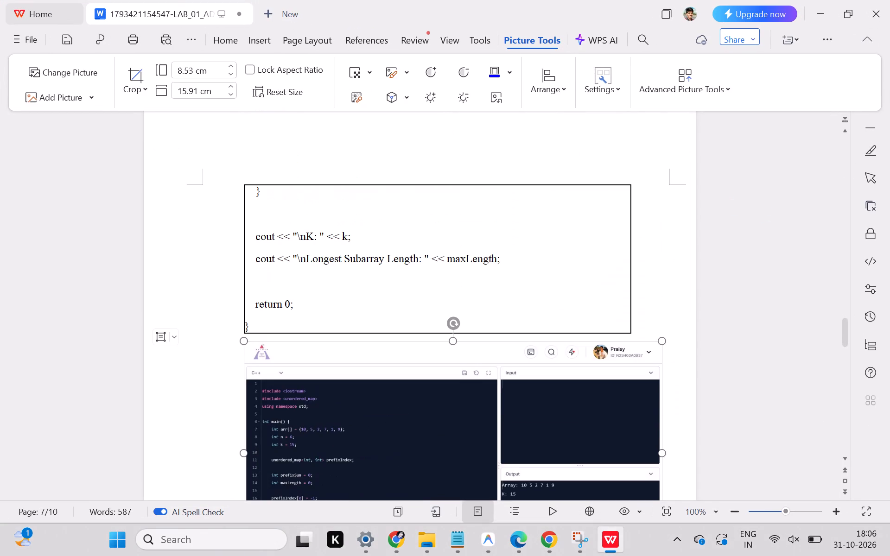
pyautogui.scroll(-1, 477, 264)
pyautogui.click(477, 264)
pyautogui.click(384, 403)
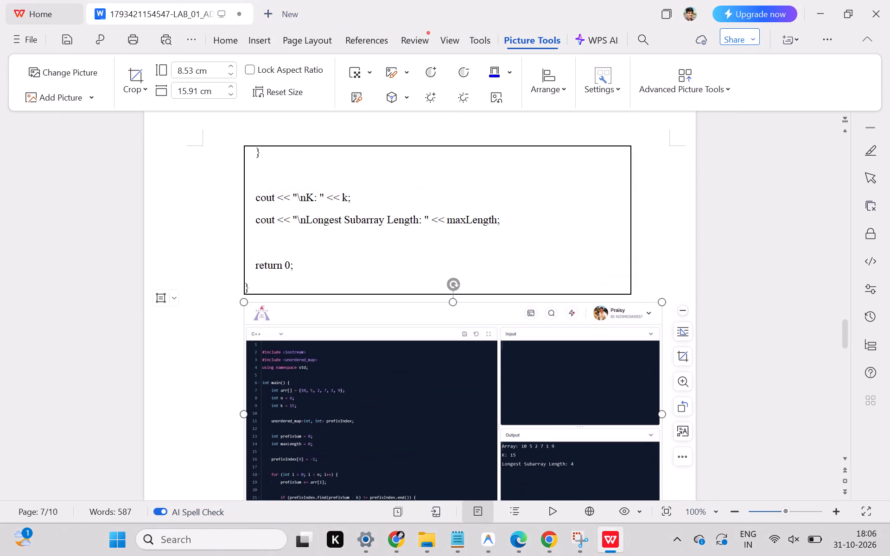
pyautogui.scroll(-1, 384, 403)
pyautogui.click(384, 403)
pyautogui.press('Delete')
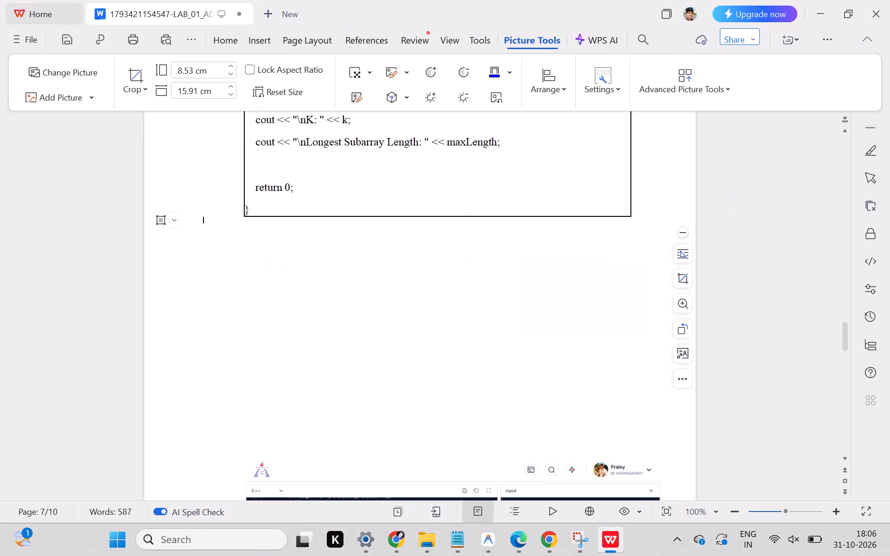
pyautogui.hotkey('ctrl', 'v')
# Find the second section 2.2 screenshot on page 7, capture the playground page with code lines 22–44 and the output, and copy the capture.
pyautogui.scroll(-1, 384, 403)
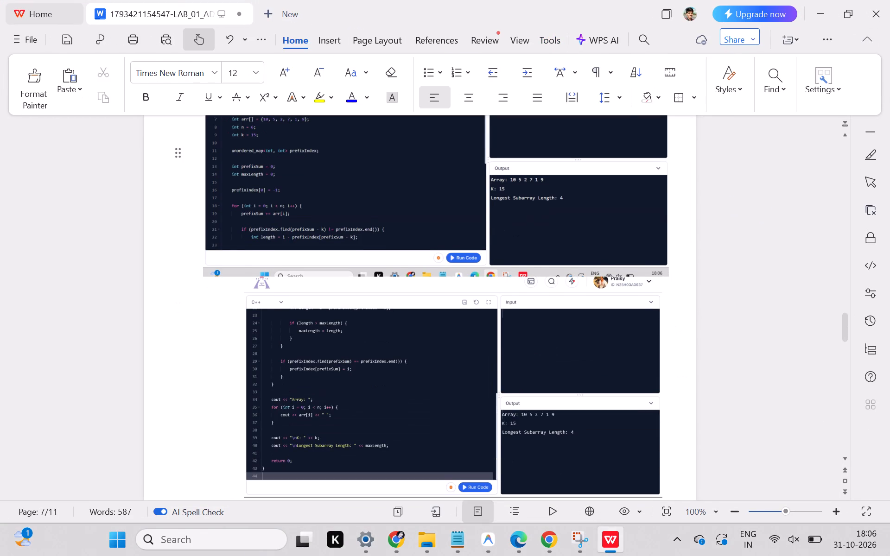
pyautogui.click(384, 403)
pyautogui.scroll(-2, 384, 403)
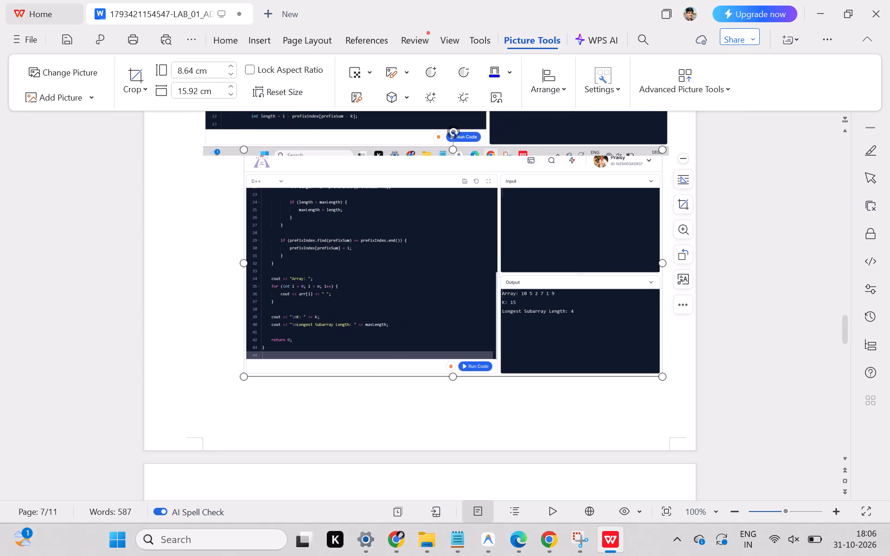
pyautogui.hotkey('alt', 'Tab')
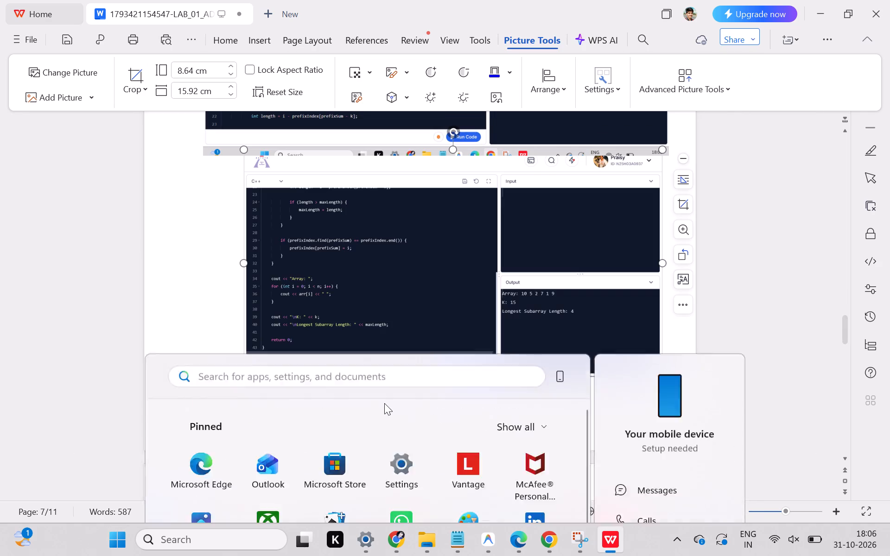
pyautogui.hotkey('alt', 'Tab')
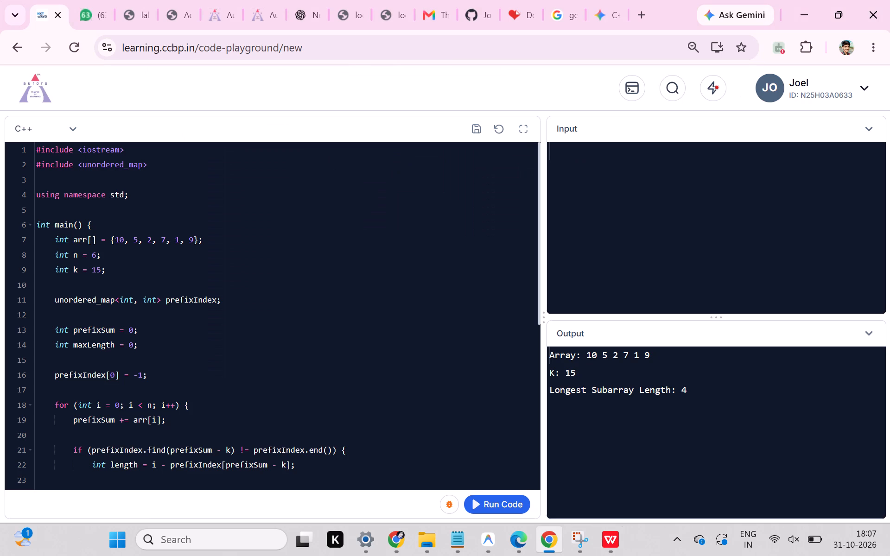
pyautogui.scroll(-8, 240, 432)
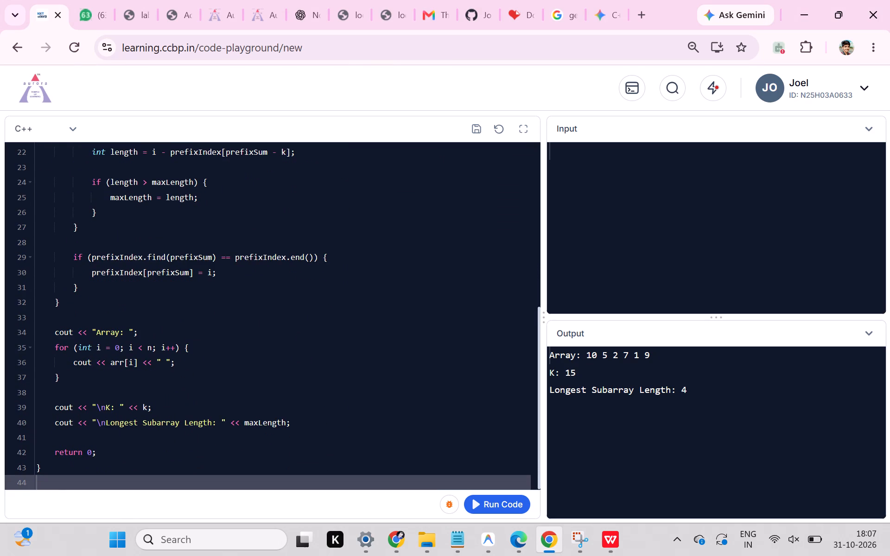
pyautogui.scroll(-1, 240, 432)
pyautogui.press('shift+super+s')
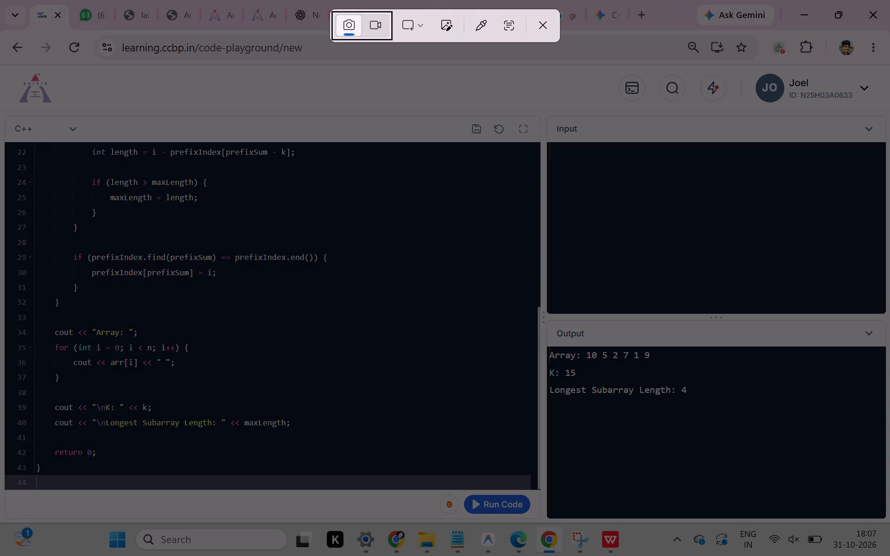
pyautogui.moveTo(0, 64); pyautogui.dragTo(889, 505)
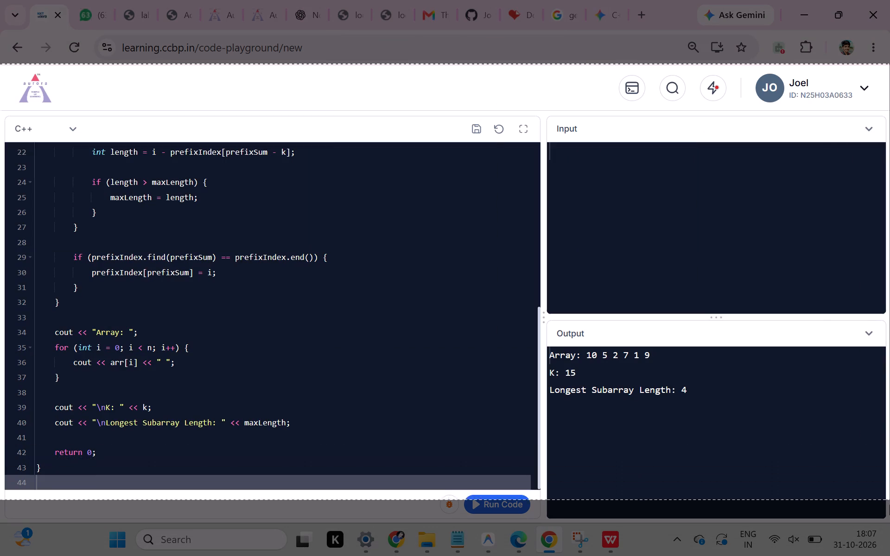
pyautogui.moveTo(889, 505); pyautogui.dragTo(889, 520)
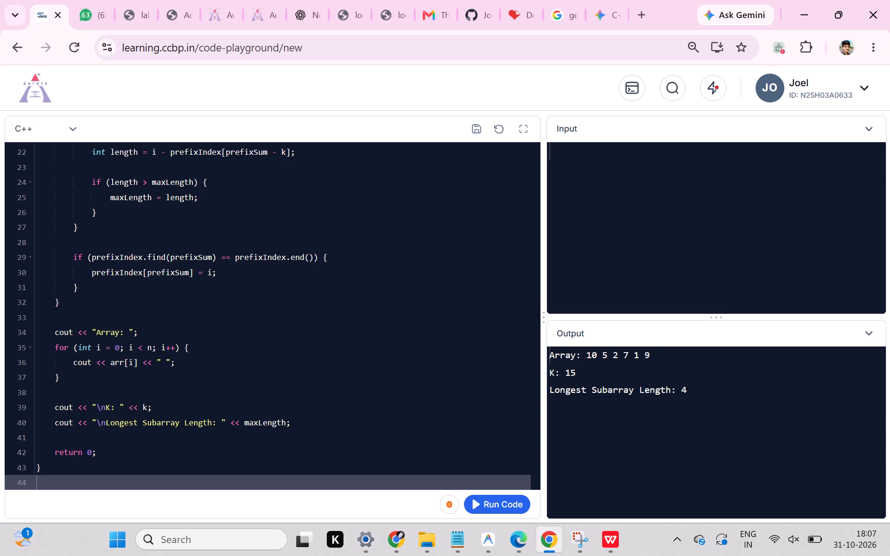
pyautogui.click(807, 349)
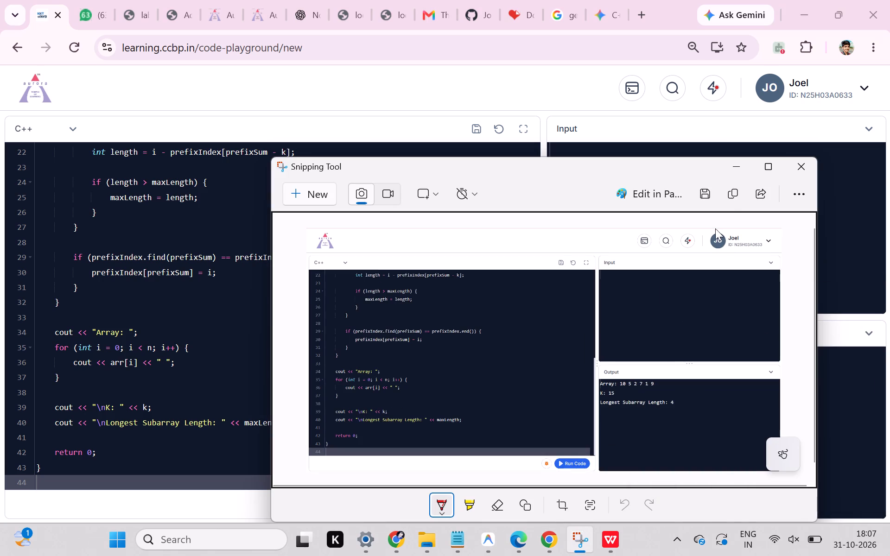
pyautogui.click(734, 183)
pyautogui.click(735, 164)
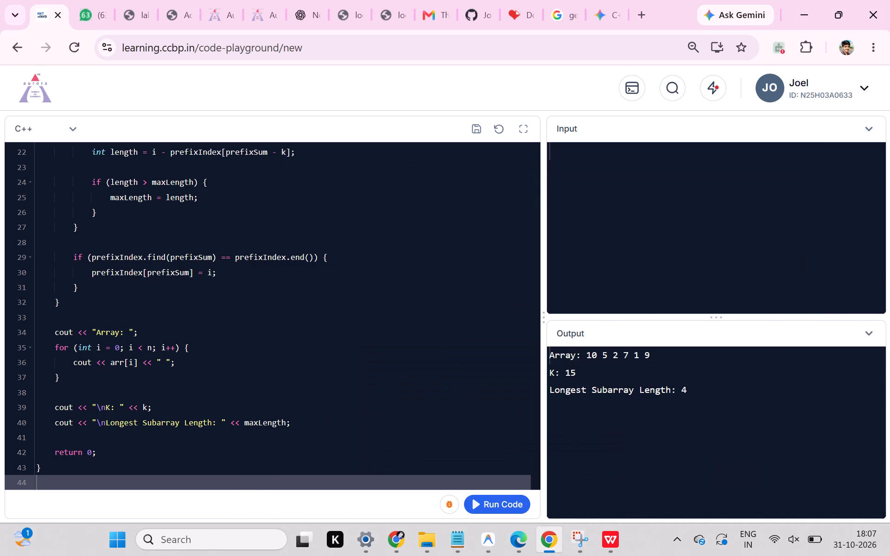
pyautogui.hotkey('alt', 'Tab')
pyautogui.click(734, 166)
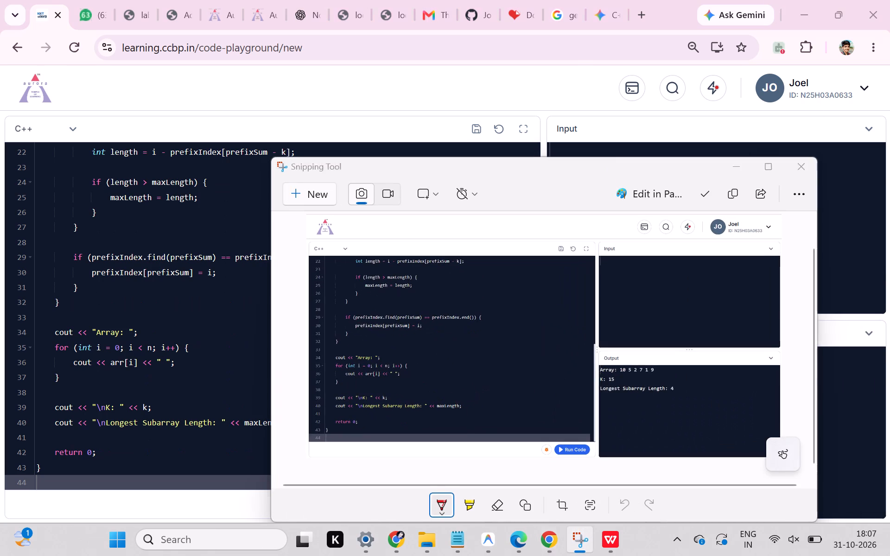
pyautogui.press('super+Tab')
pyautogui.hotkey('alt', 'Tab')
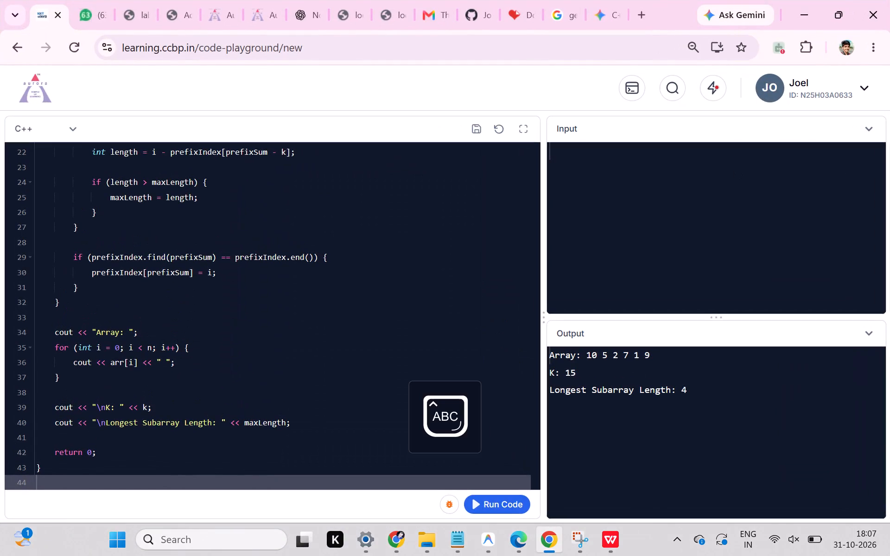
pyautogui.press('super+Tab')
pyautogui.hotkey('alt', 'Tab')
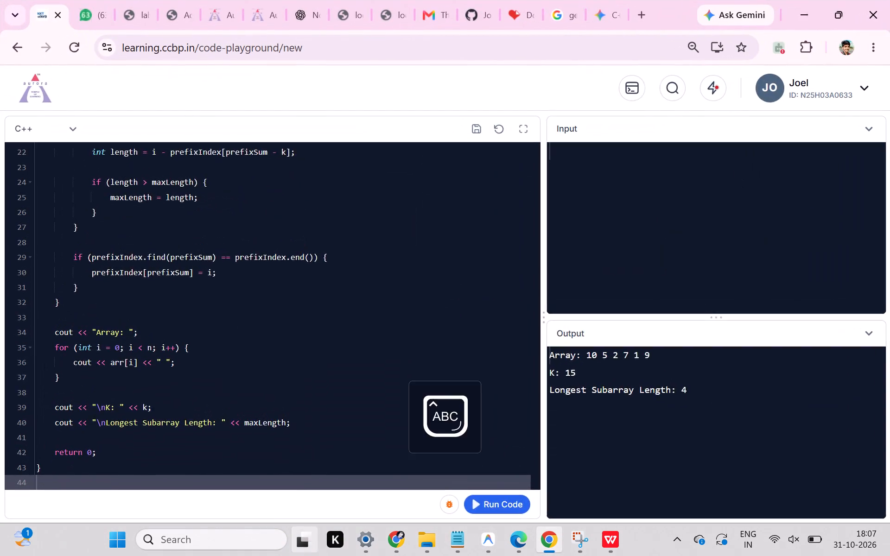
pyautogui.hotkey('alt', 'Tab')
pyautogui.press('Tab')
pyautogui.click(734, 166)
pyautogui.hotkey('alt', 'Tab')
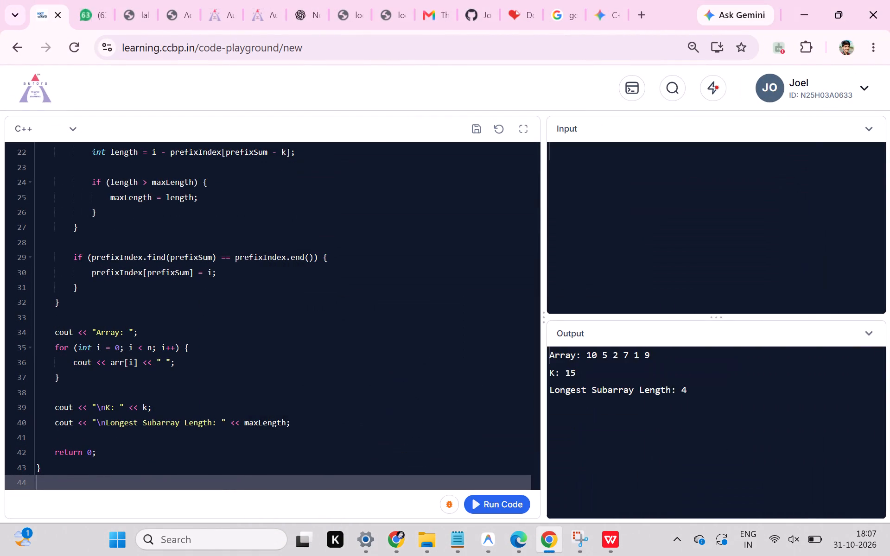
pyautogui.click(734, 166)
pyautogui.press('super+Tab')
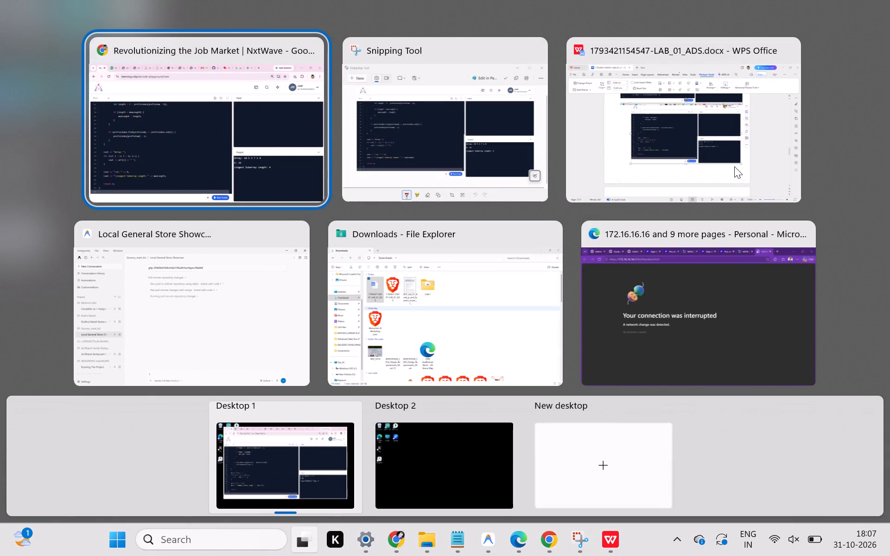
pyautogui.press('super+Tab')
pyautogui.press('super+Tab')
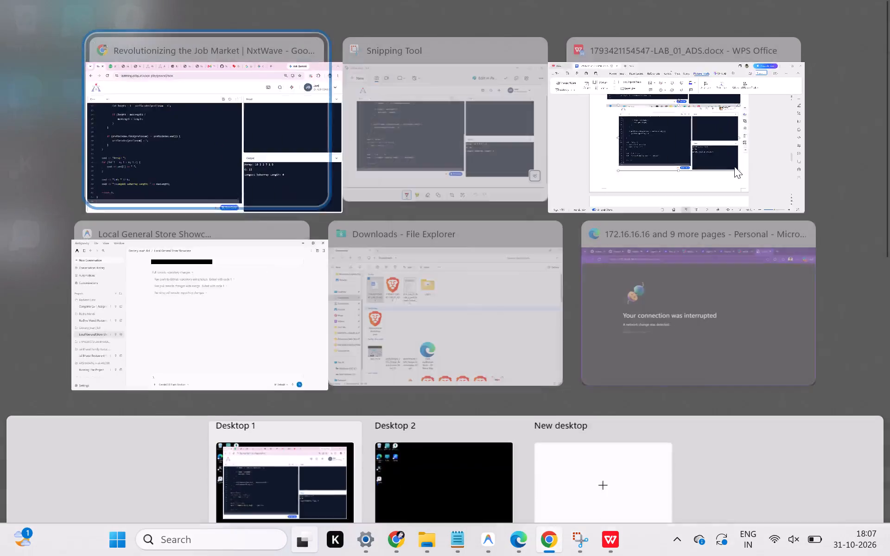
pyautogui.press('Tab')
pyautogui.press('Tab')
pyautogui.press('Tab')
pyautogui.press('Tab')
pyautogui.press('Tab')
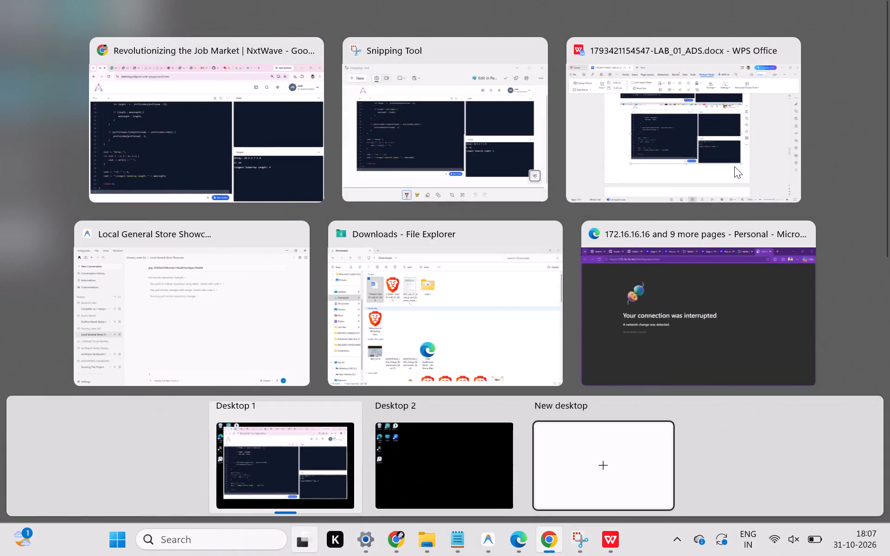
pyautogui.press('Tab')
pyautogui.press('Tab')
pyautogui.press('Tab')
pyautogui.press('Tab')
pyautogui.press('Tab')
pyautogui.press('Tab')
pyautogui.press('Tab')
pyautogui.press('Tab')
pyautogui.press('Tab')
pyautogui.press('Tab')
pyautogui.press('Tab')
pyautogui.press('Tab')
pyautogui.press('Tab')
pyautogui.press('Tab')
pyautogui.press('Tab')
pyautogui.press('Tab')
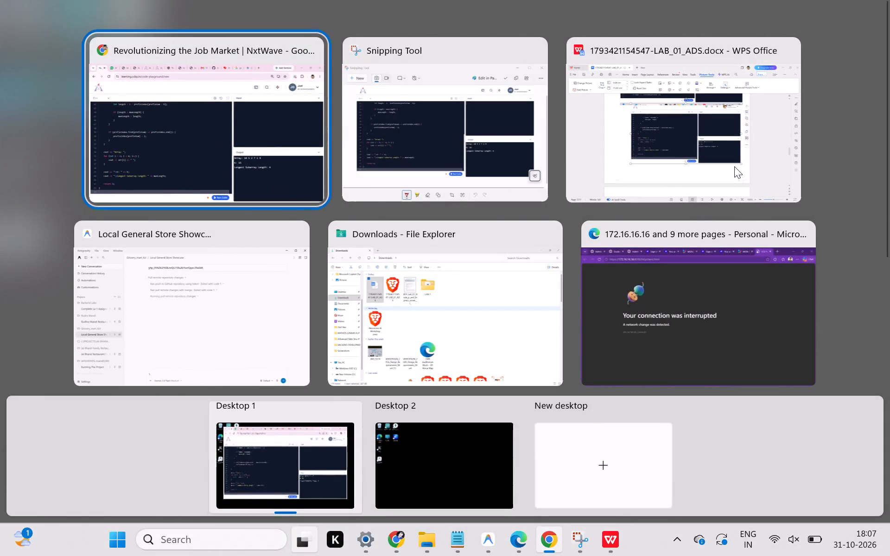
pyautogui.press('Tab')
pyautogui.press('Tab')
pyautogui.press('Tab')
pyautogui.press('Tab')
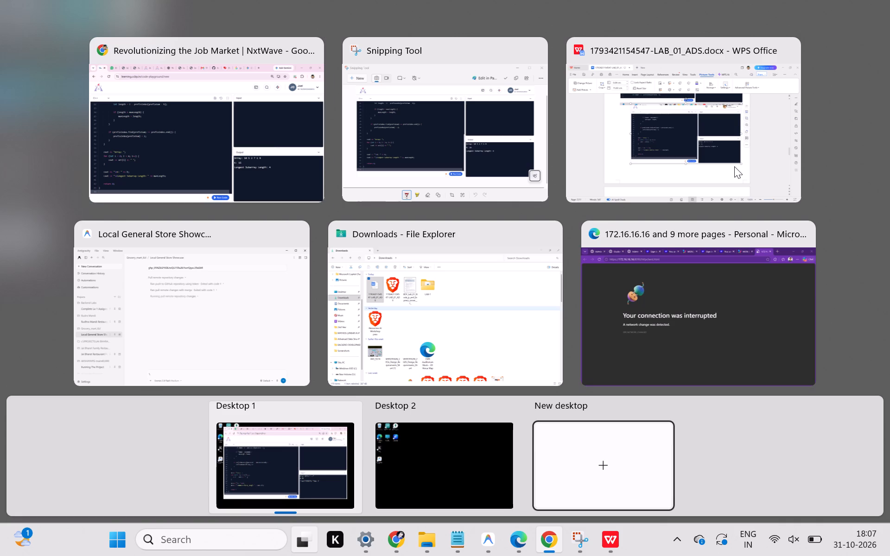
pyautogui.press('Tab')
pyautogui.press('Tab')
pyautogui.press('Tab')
# Replace the second section 2.2 screenshot on page 7 of the WPS report with the copied playground capture, on its own line.
pyautogui.click(721, 156)
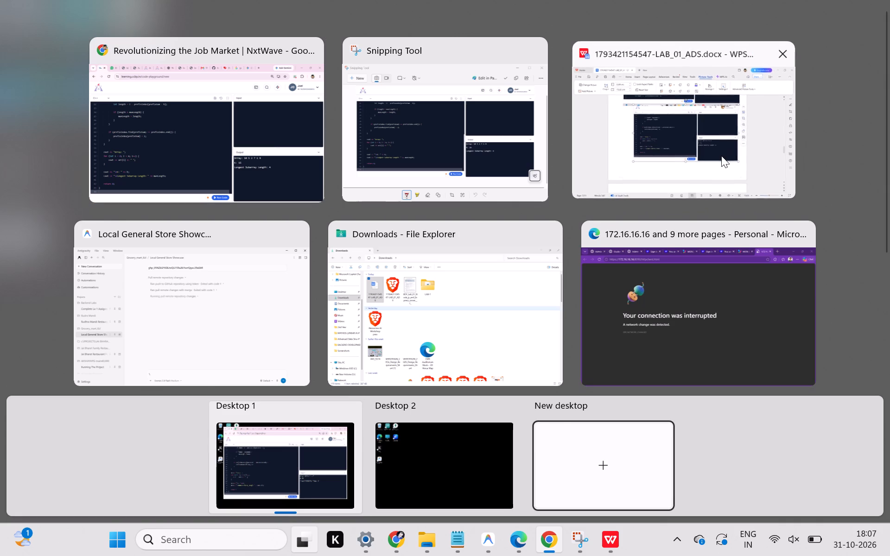
pyautogui.scroll(1, 608, 230)
pyautogui.click(552, 367)
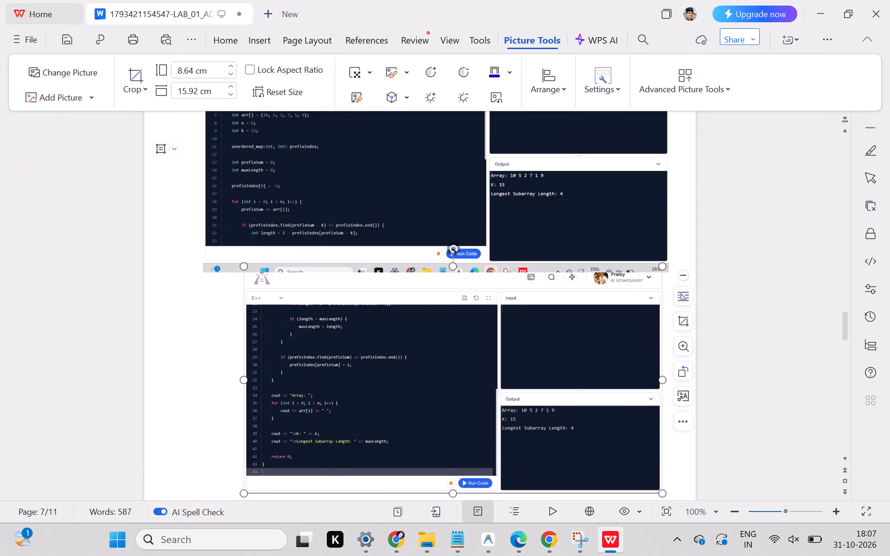
pyautogui.click(552, 367)
pyautogui.press('Delete')
pyautogui.press('Return')
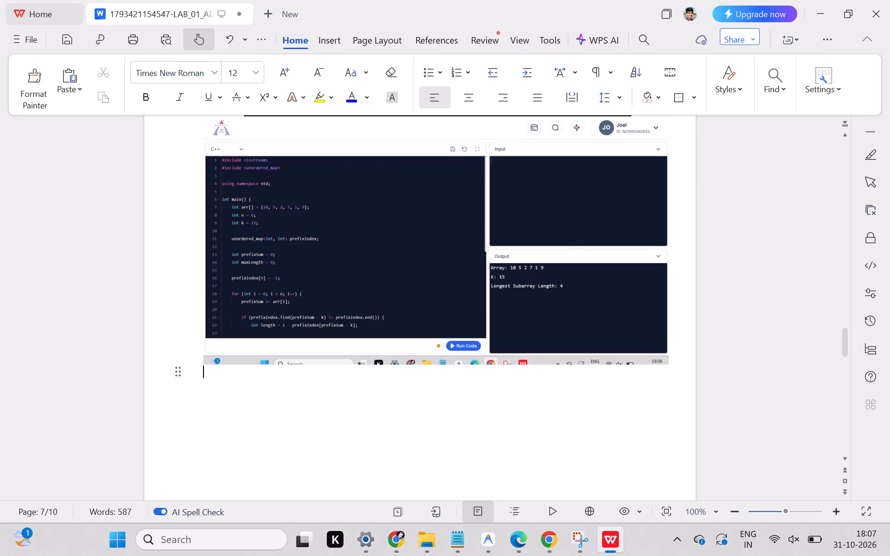
pyautogui.hotkey('ctrl', 'v')
pyautogui.scroll(-1, 552, 367)
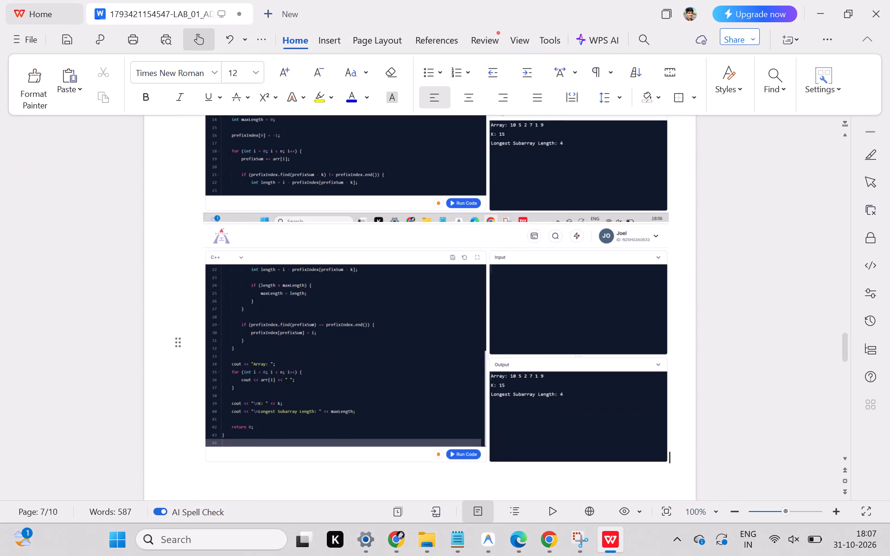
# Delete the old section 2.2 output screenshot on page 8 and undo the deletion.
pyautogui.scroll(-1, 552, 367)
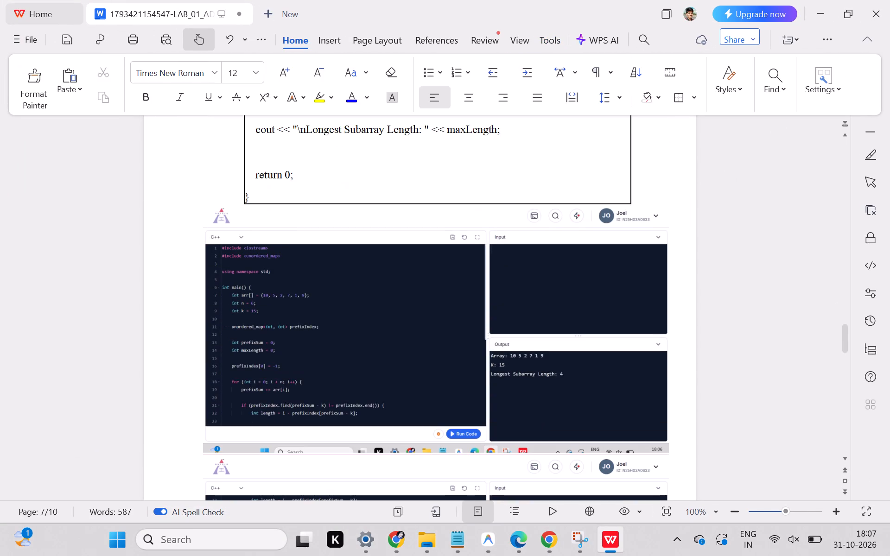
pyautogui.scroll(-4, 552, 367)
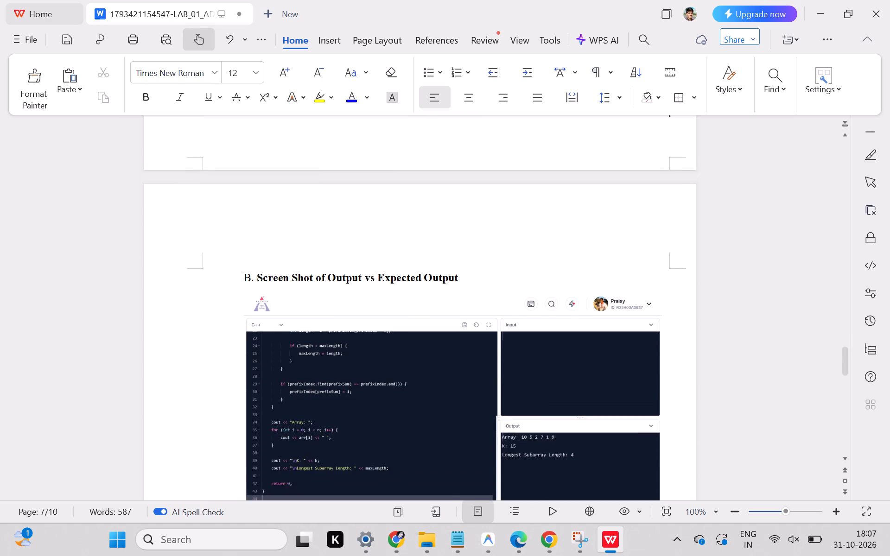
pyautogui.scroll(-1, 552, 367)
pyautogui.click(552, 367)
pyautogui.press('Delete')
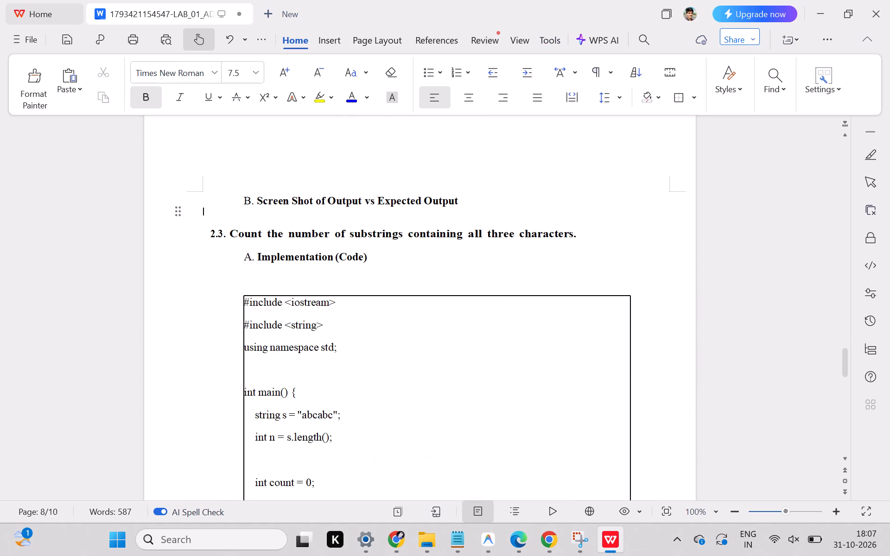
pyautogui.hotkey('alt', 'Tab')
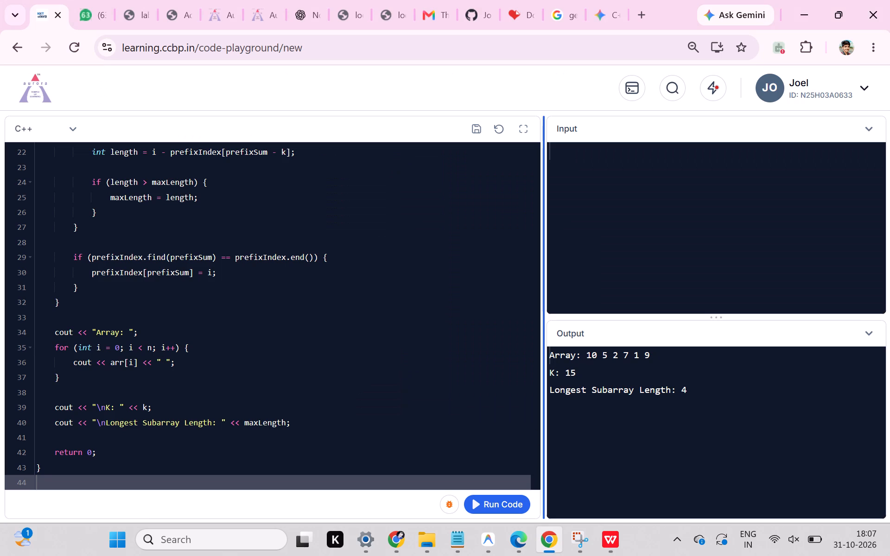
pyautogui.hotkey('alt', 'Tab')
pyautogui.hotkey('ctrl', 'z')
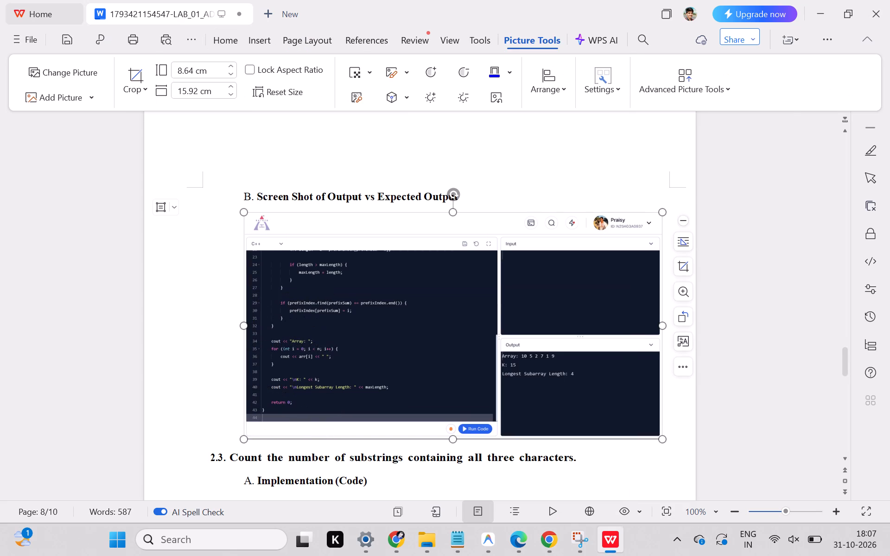
# Capture the playground page in Chrome with code lines 22–44 and the output, and copy the capture.
pyautogui.hotkey('alt', 'Tab')
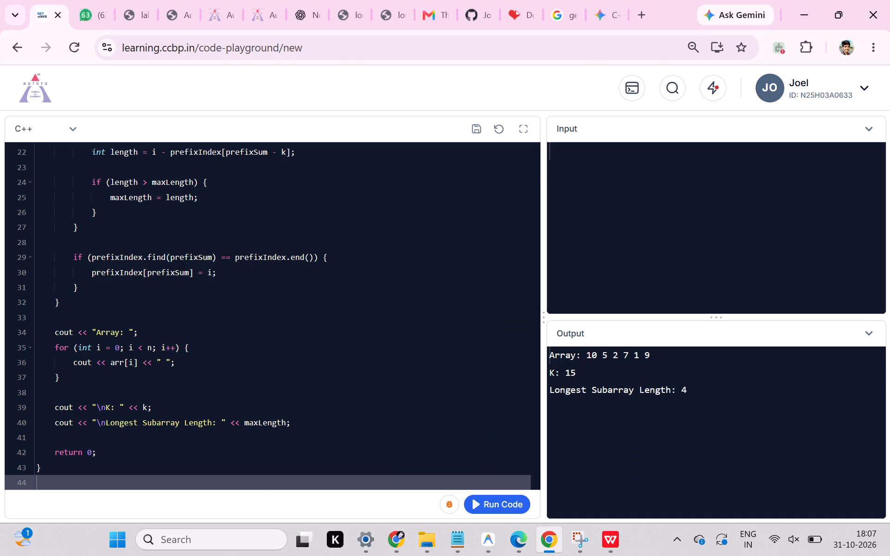
pyautogui.press('shift+super+s')
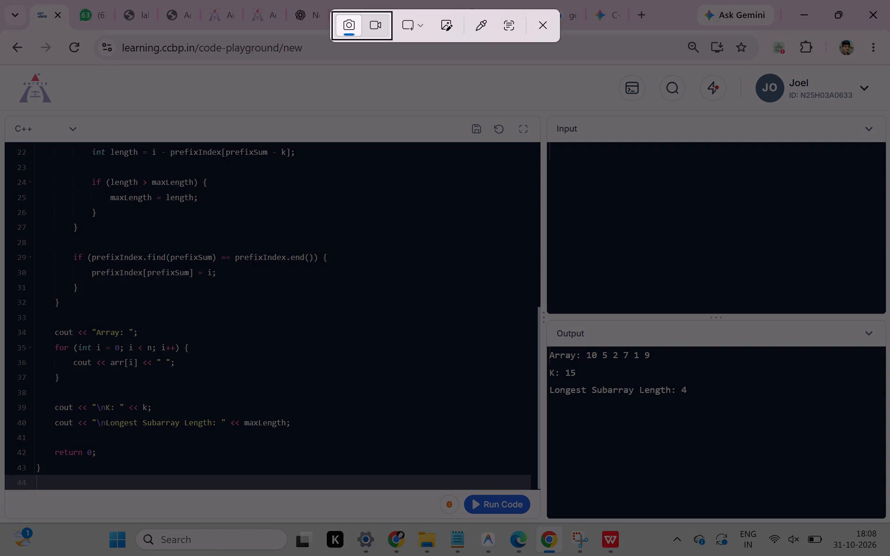
pyautogui.moveTo(0, 67); pyautogui.dragTo(889, 520)
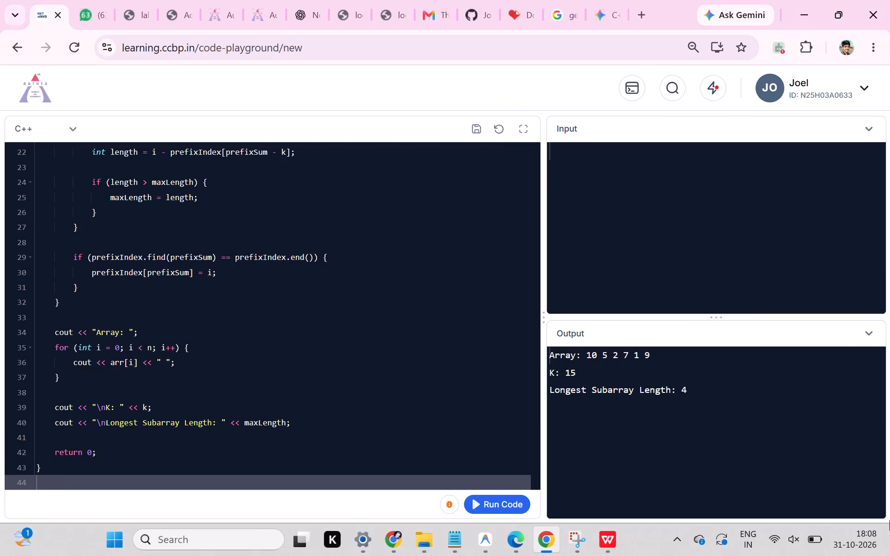
pyautogui.click(828, 345)
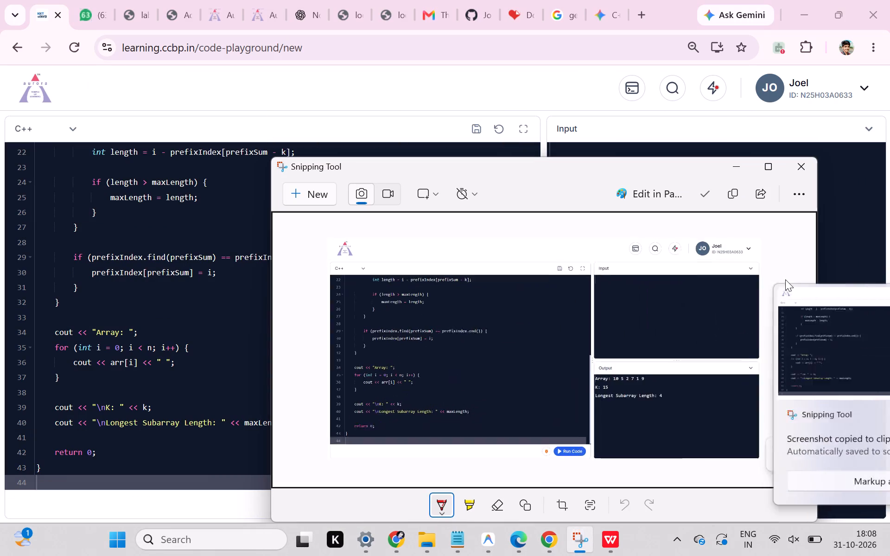
pyautogui.moveTo(731, 189); pyautogui.dragTo(730, 162)
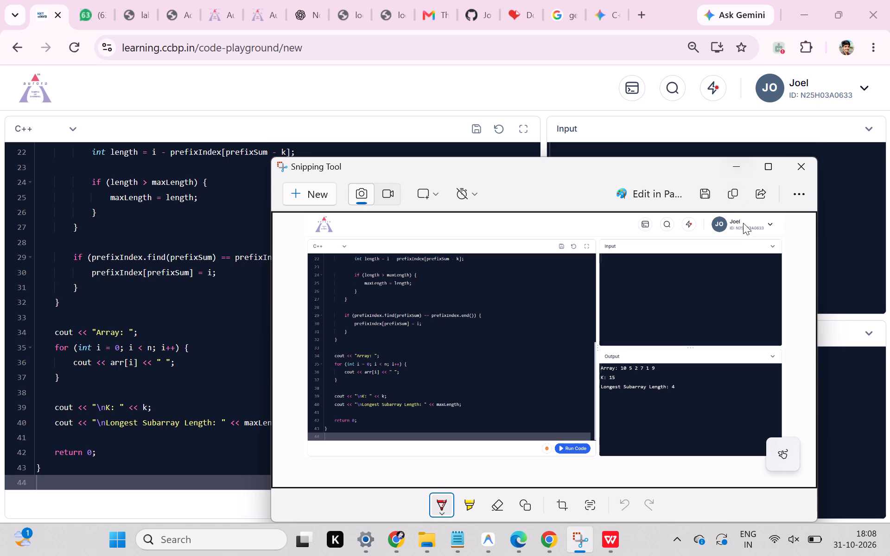
pyautogui.click(726, 200)
pyautogui.click(738, 171)
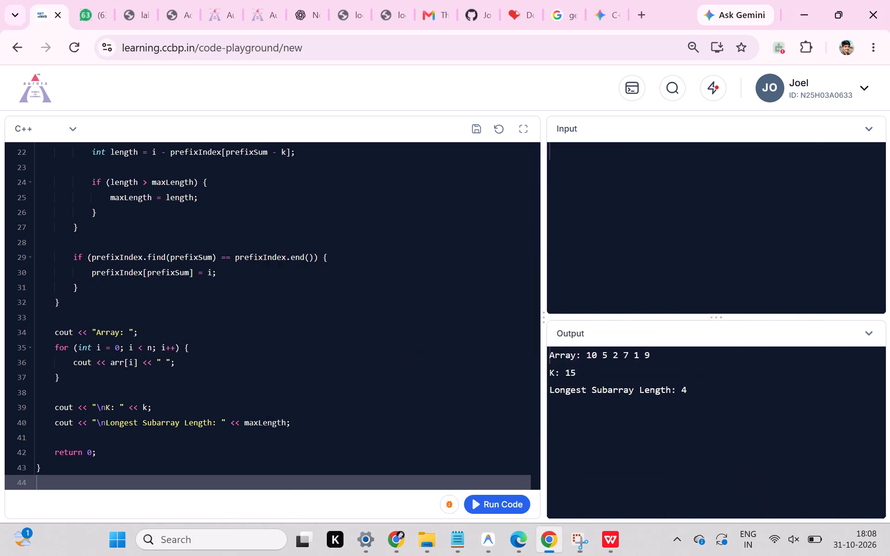
pyautogui.hotkey('alt', 'Tab')
pyautogui.click(738, 171)
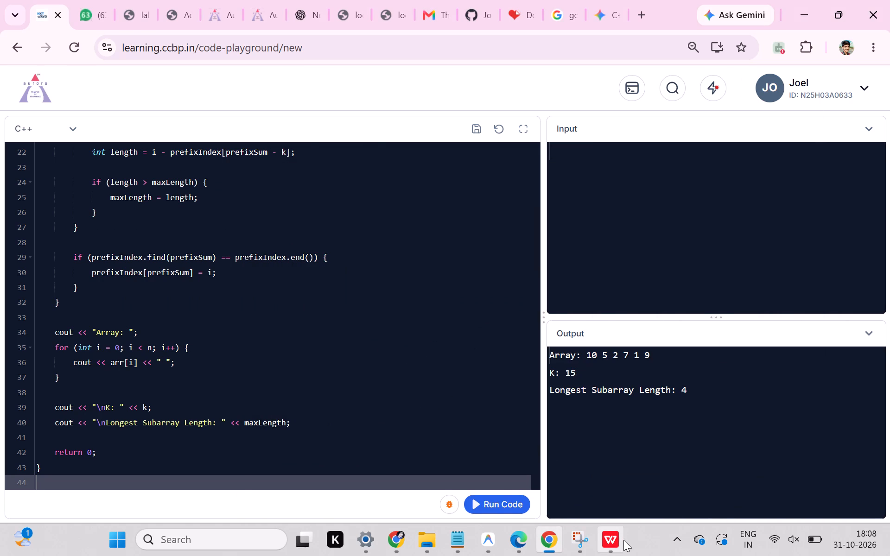
# Replace the old screenshot under section 2.2's output heading on page 8 of the WPS report with the copied capture.
pyautogui.click(623, 540)
pyautogui.click(466, 358)
pyautogui.press('Delete')
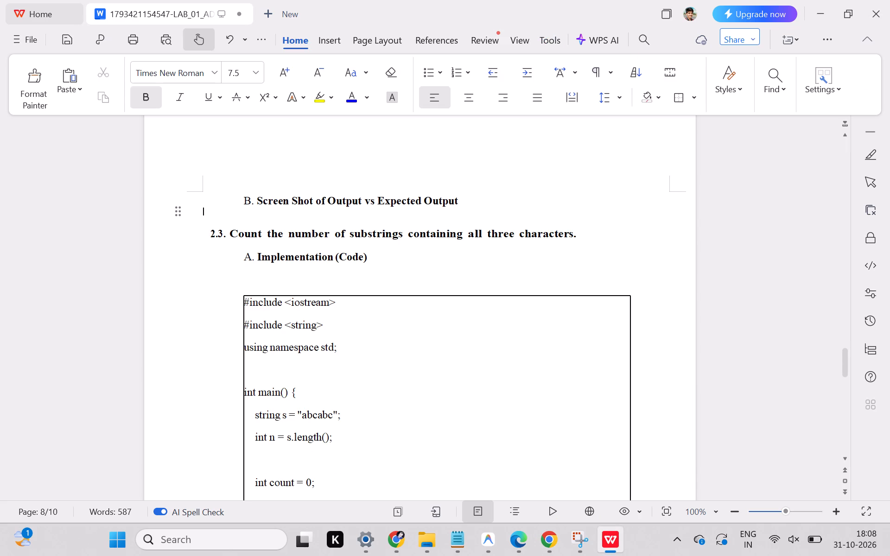
pyautogui.hotkey('ctrl', 'v')
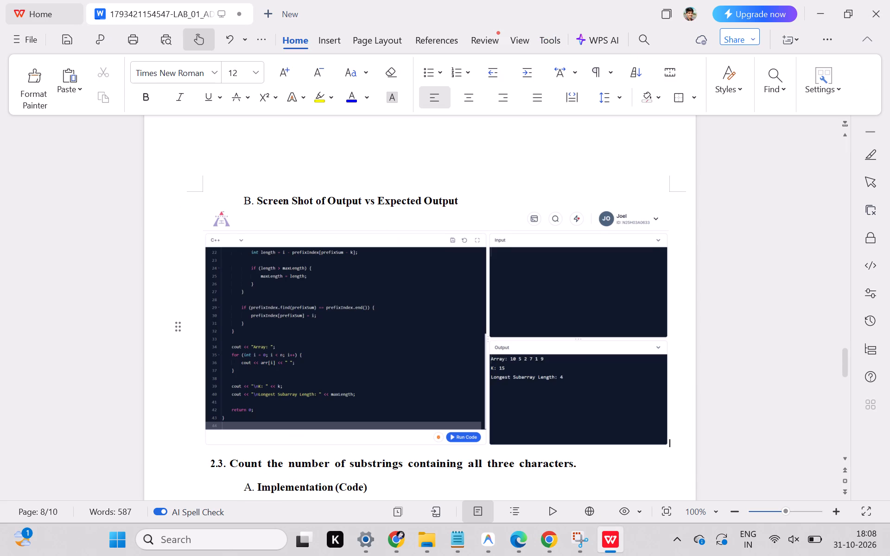
pyautogui.scroll(-5, 510, 267)
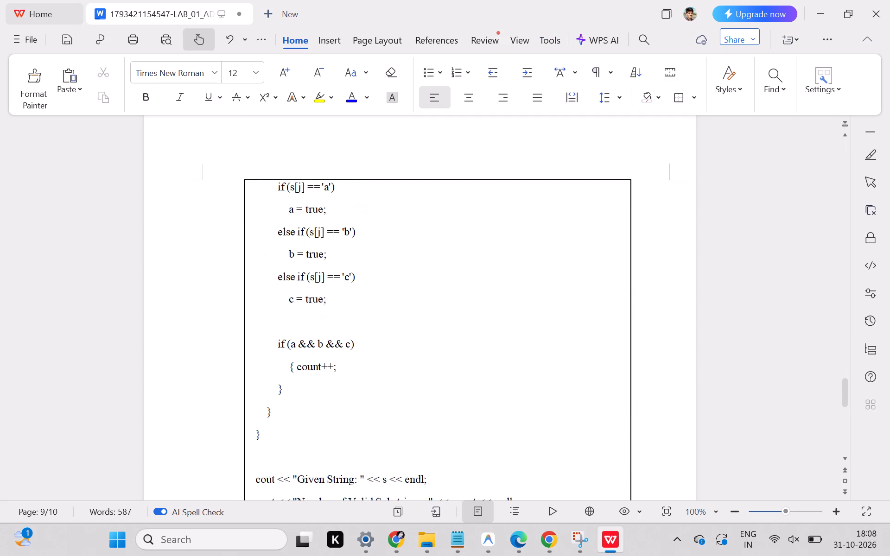
pyautogui.scroll(-1, 510, 267)
pyautogui.click(513, 330)
pyautogui.scroll(-1, 513, 330)
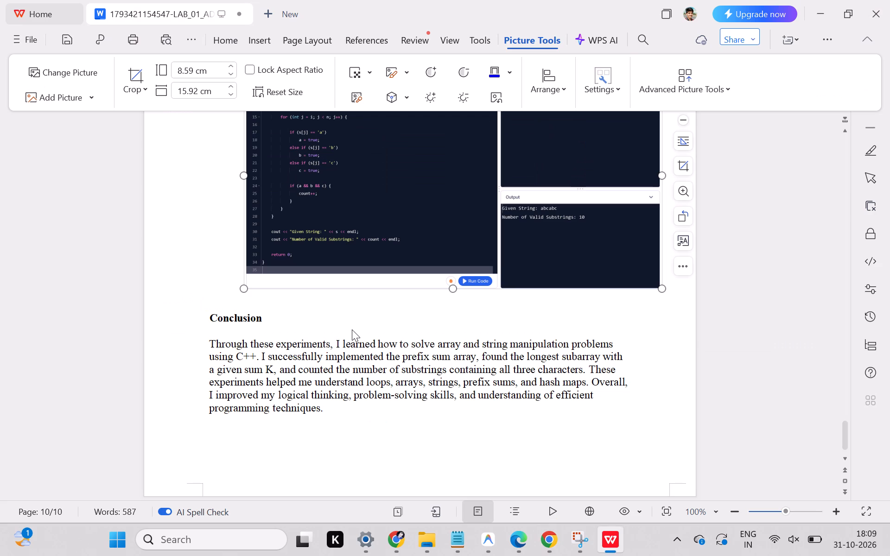
pyautogui.scroll(10, 352, 329)
pyautogui.scroll(-6, 352, 329)
pyautogui.scroll(1, 352, 329)
pyautogui.keyDown('ctrl'); pyautogui.scroll(-1, 352, 329); pyautogui.keyUp('ctrl')
pyautogui.keyDown('ctrl'); pyautogui.scroll(1, 352, 329); pyautogui.keyUp('ctrl')
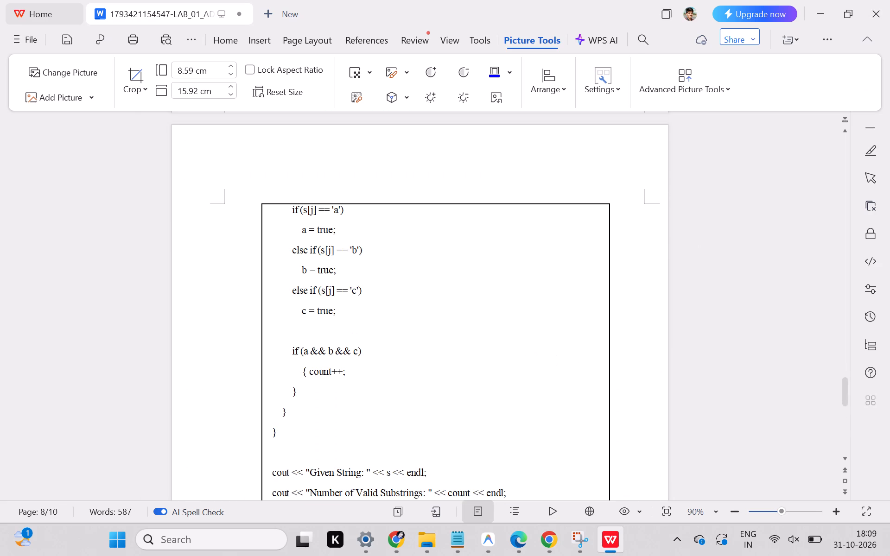
pyautogui.scroll(-3, 357, 323)
pyautogui.click(357, 323)
pyautogui.hotkey('alt', 'Tab')
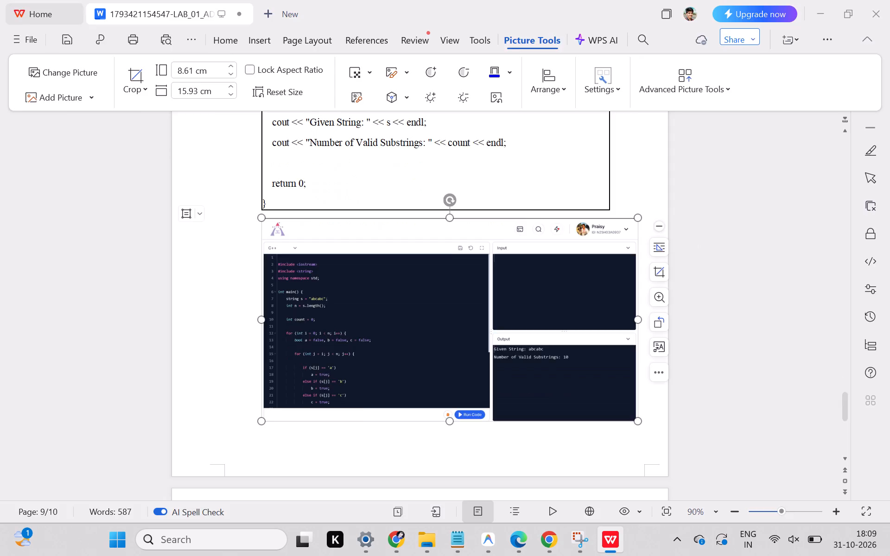
pyautogui.scroll(12, 395, 332)
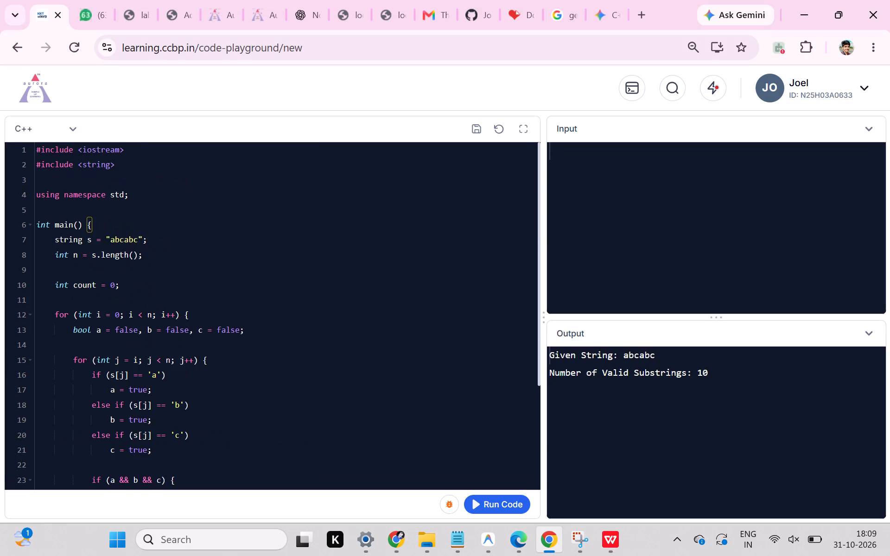
pyautogui.scroll(-6, 395, 332)
pyautogui.scroll(5, 395, 332)
pyautogui.hotkey('alt', 'Tab')
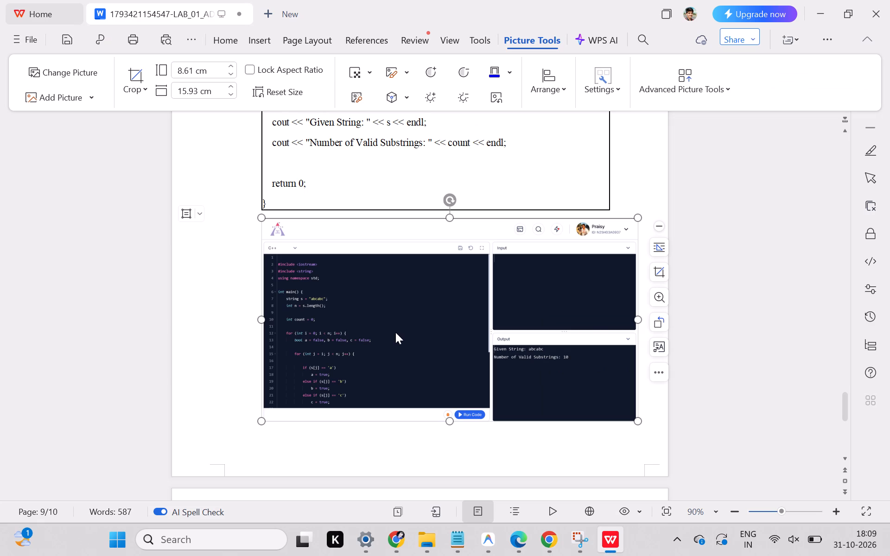
pyautogui.hotkey('alt', 'Tab')
# Capture the playground page with the start of the substring counting code and its output, and copy the capture.
pyautogui.scroll(4, 395, 332)
pyautogui.press('shift+super+s')
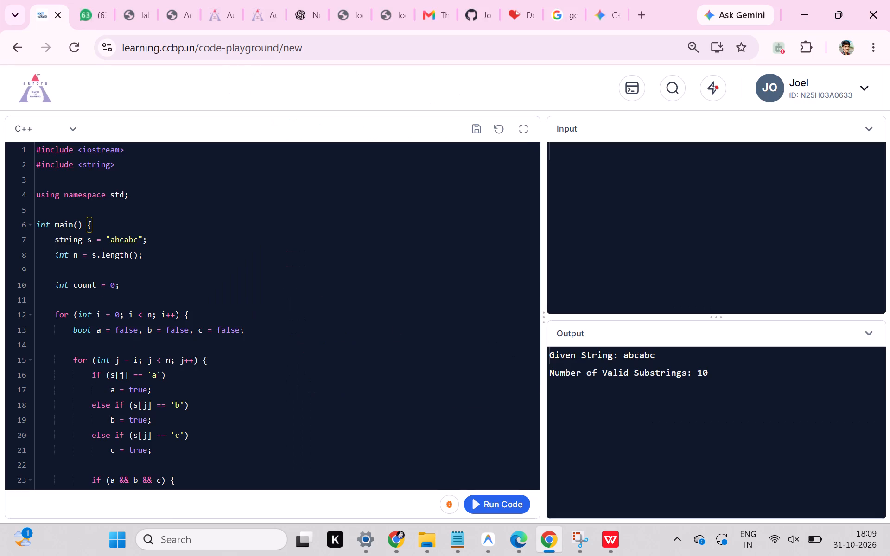
pyautogui.moveTo(0, 64); pyautogui.dragTo(889, 486)
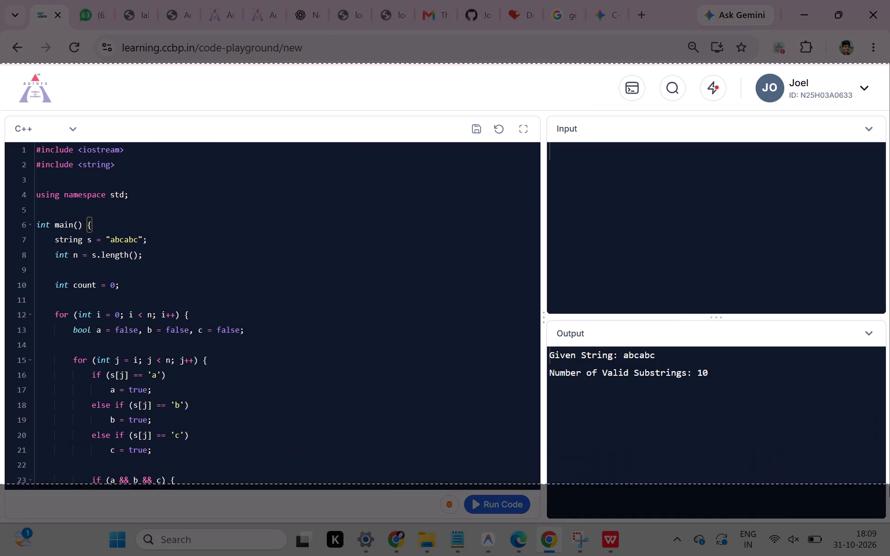
pyautogui.moveTo(889, 486); pyautogui.dragTo(888, 523)
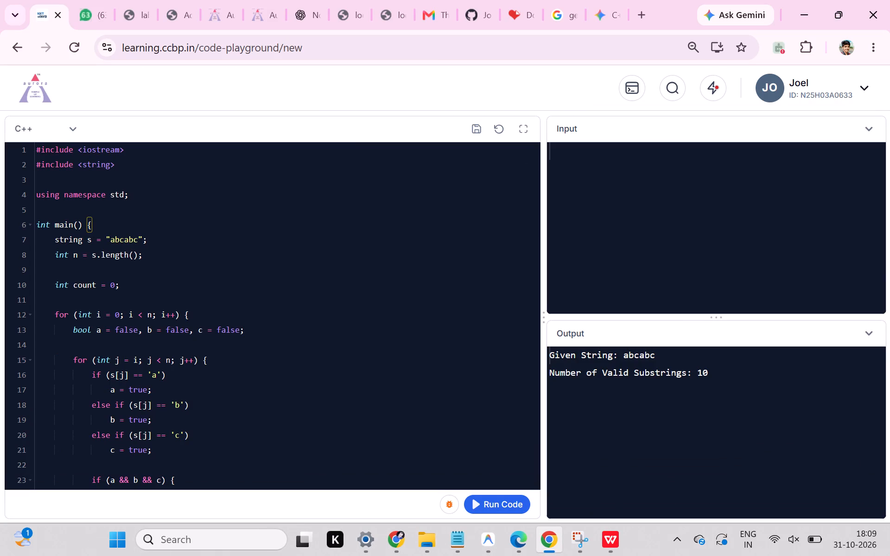
pyautogui.click(829, 371)
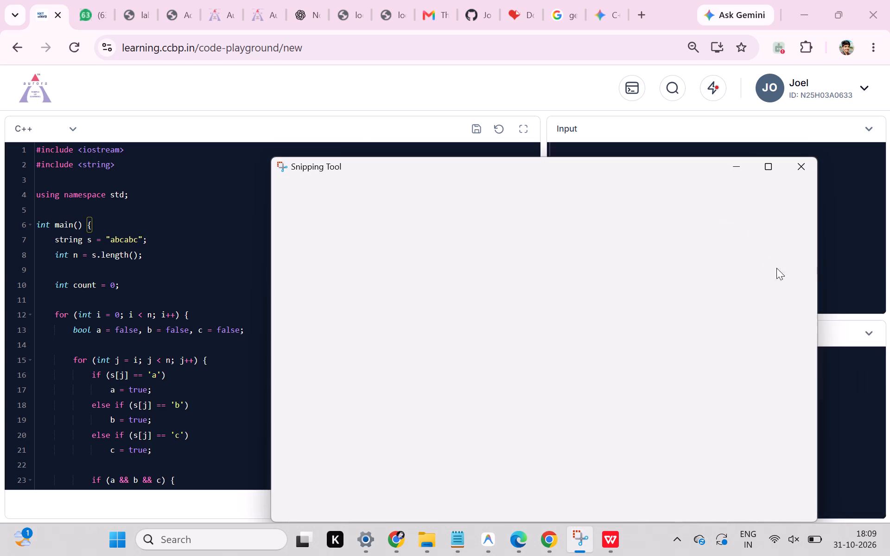
pyautogui.click(737, 202)
pyautogui.click(733, 176)
pyautogui.hotkey('alt', 'Tab')
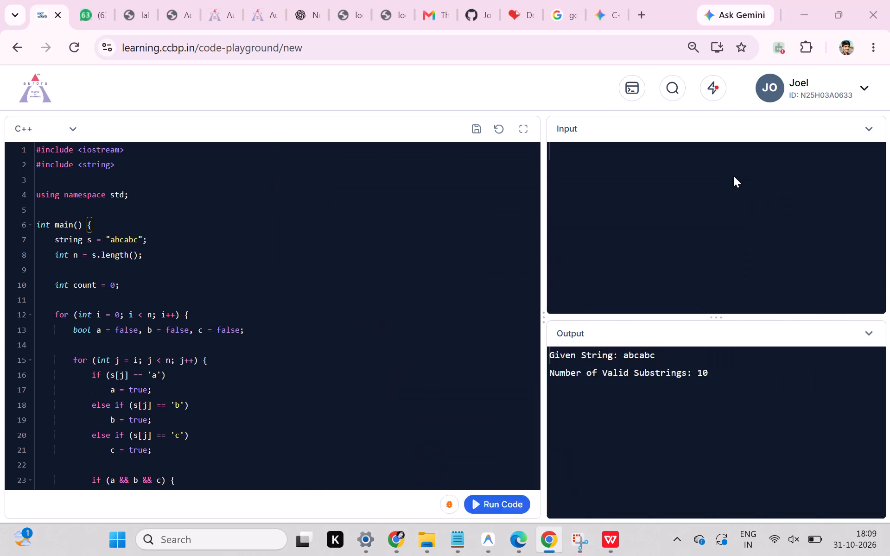
pyautogui.click(733, 176)
# Replace the old section 2.3 screenshot below the code box on page 9 of the report with the new capture.
pyautogui.click(614, 554)
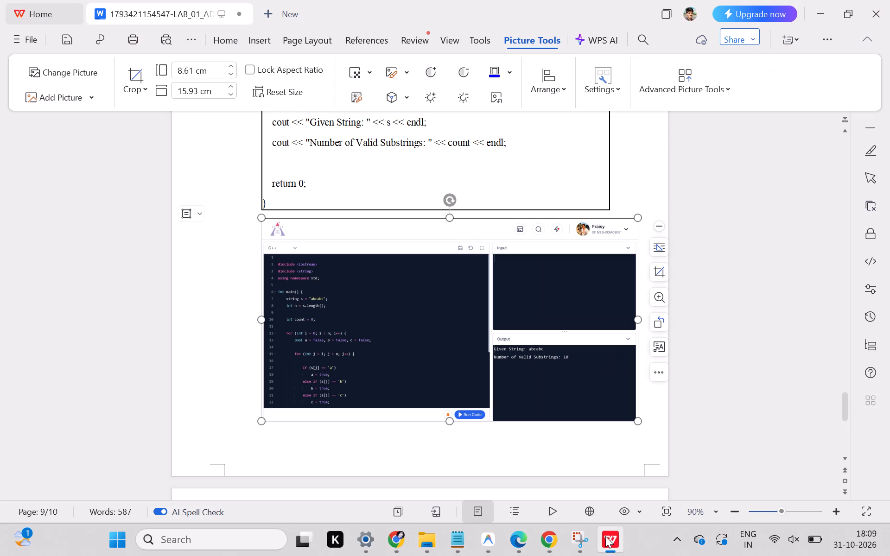
pyautogui.click(468, 348)
pyautogui.press('Delete')
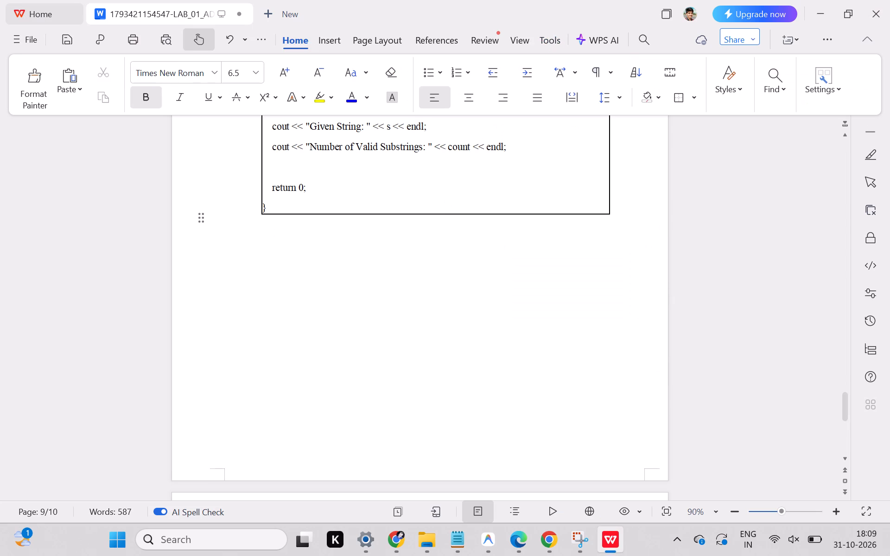
pyautogui.hotkey('ctrl', 'v')
# Capture the playground page with the end of the code, lines 11 to 33, and its output, and copy the capture.
pyautogui.scroll(-2, 468, 348)
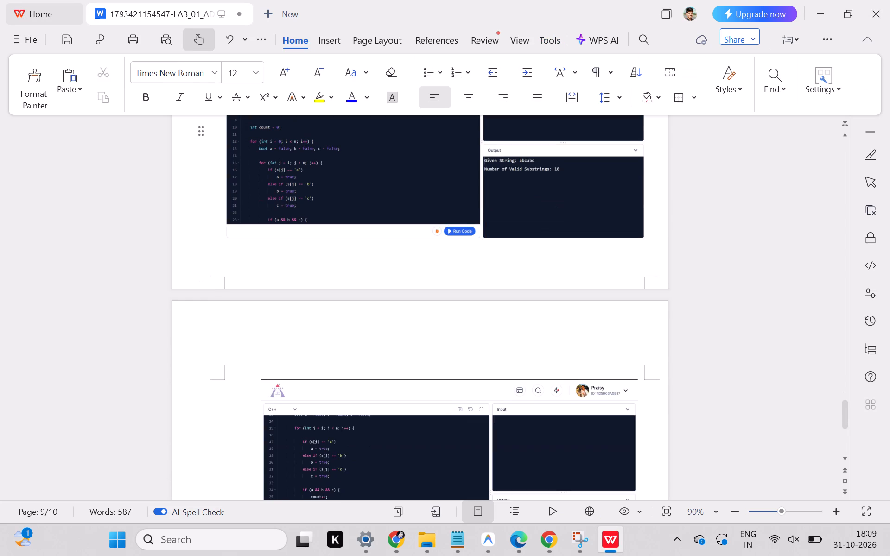
pyautogui.click(472, 371)
pyautogui.click(483, 422)
pyautogui.scroll(-1, 483, 422)
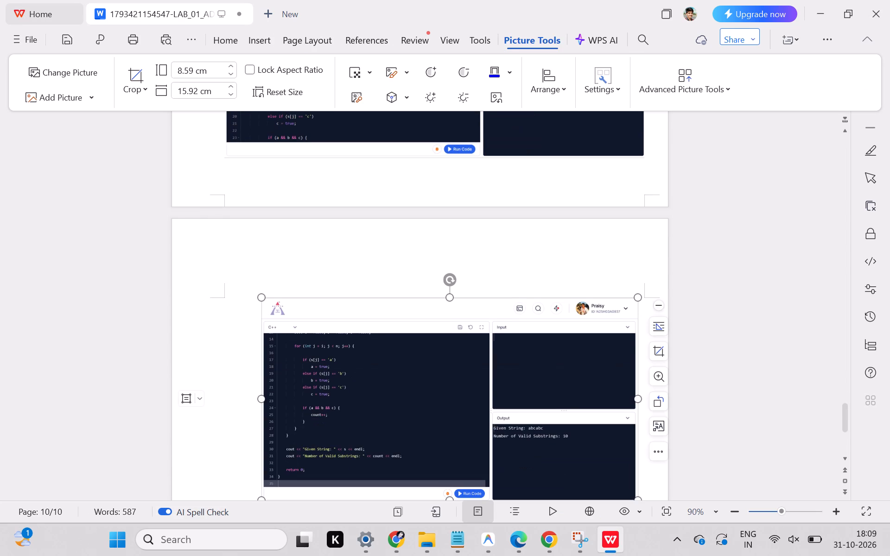
pyautogui.hotkey('alt', 'Tab')
pyautogui.scroll(-5, 410, 399)
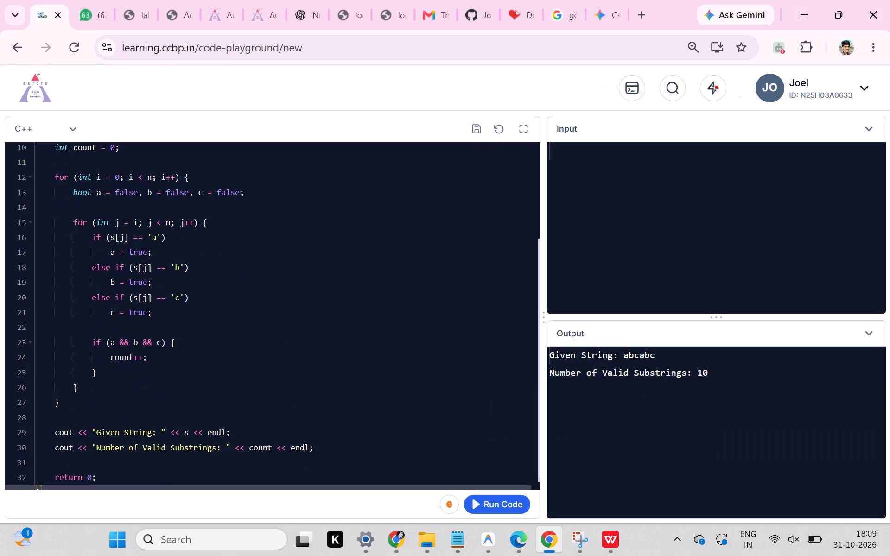
pyautogui.scroll(-5, 410, 399)
pyautogui.press('shift+super+s')
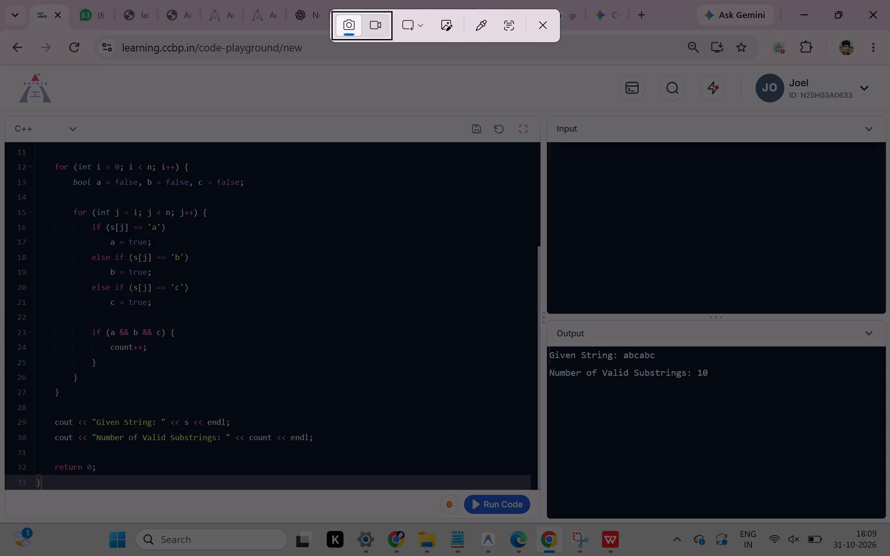
pyautogui.moveTo(0, 63); pyautogui.dragTo(889, 507)
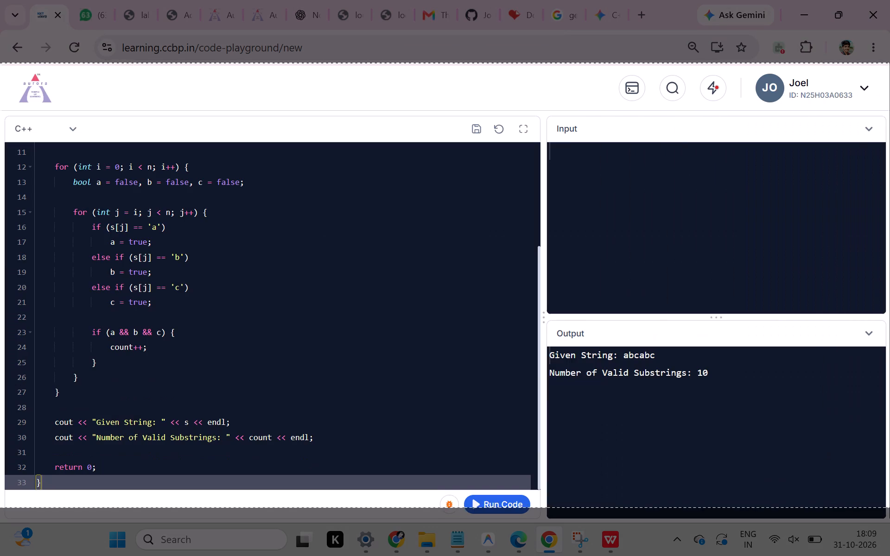
pyautogui.moveTo(889, 507); pyautogui.dragTo(889, 523)
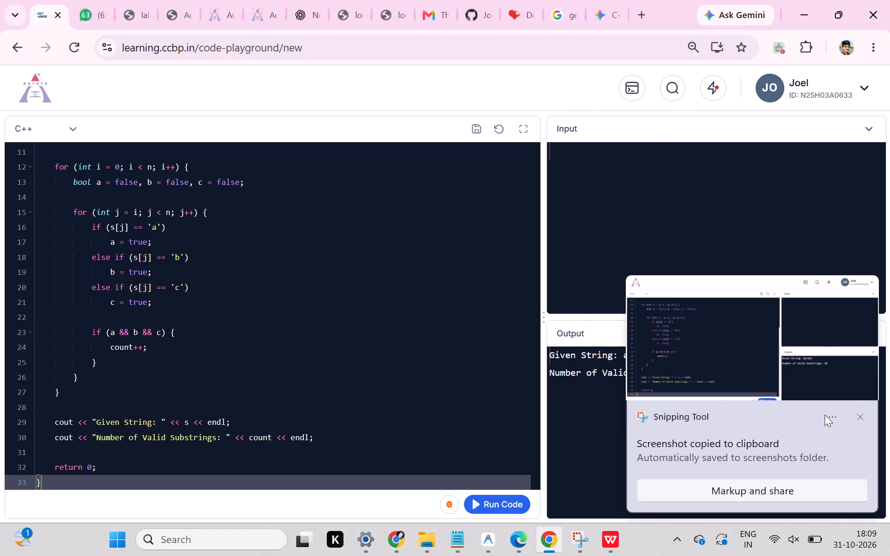
pyautogui.click(825, 415)
pyautogui.click(798, 370)
pyautogui.click(750, 320)
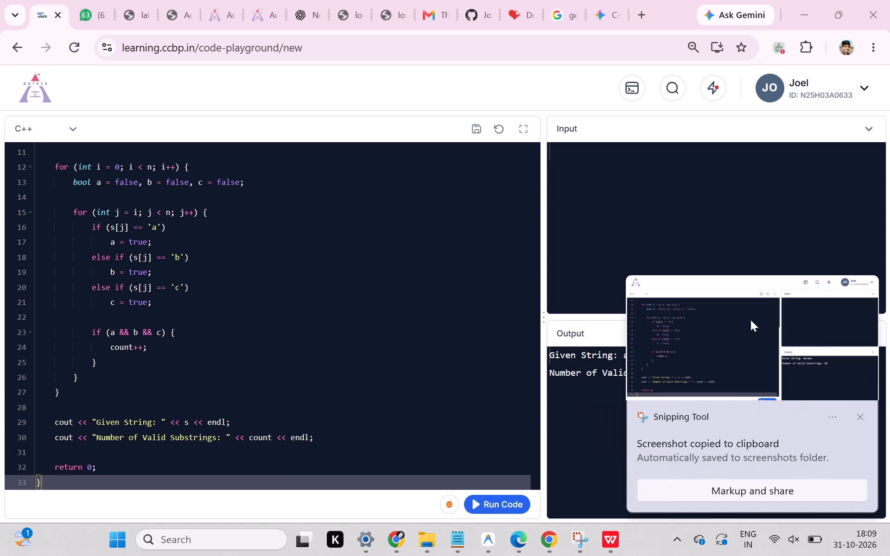
pyautogui.moveTo(729, 190); pyautogui.dragTo(736, 149)
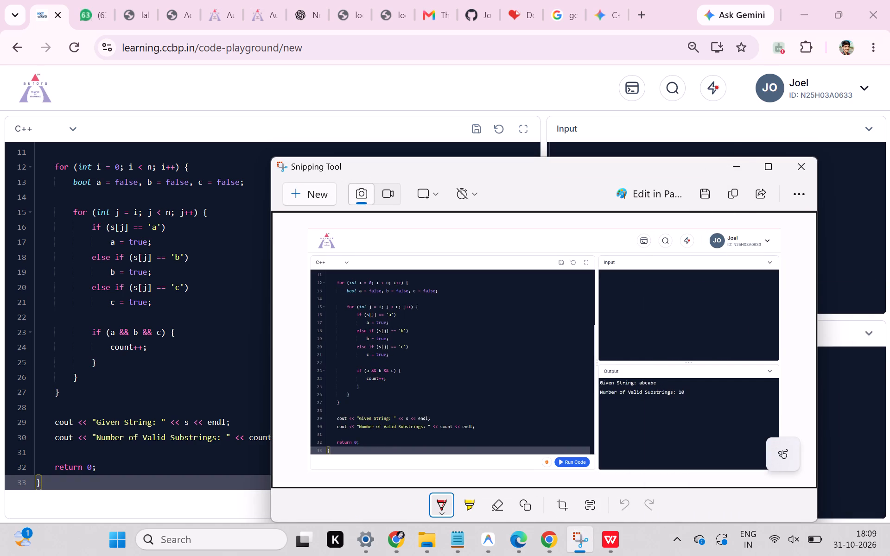
pyautogui.click(734, 195)
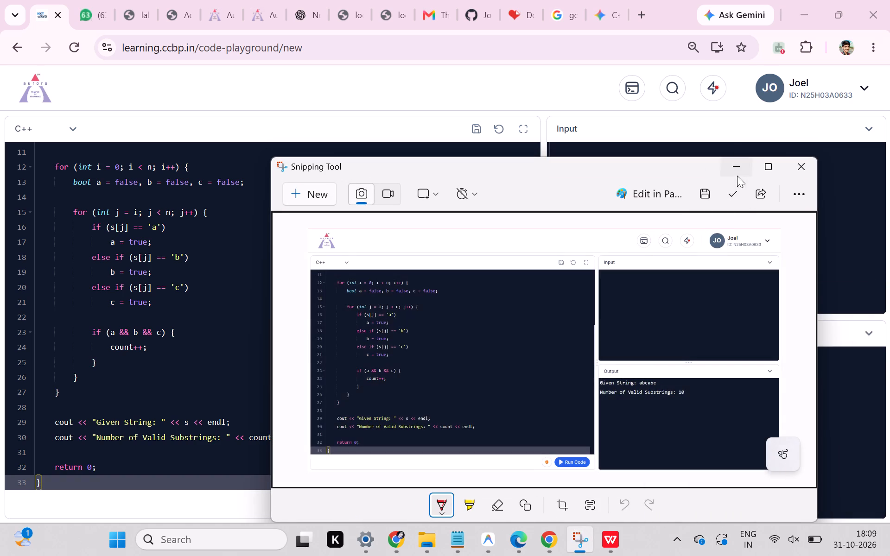
pyautogui.click(737, 176)
pyautogui.hotkey('alt', 'Tab')
pyautogui.click(737, 176)
# Replace the old screenshot above the "Screen Shot of Output vs Expected Output" heading on page 10 with the new capture.
pyautogui.press('super+Tab')
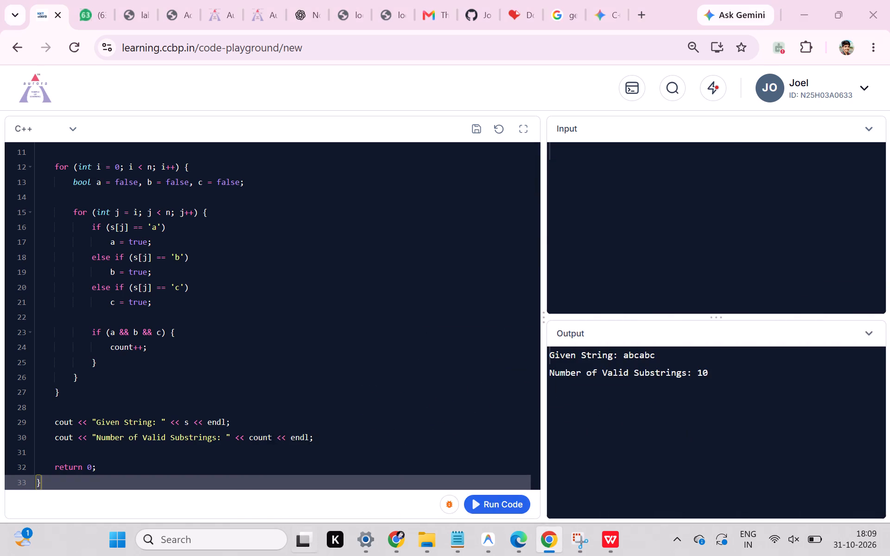
pyautogui.click(657, 139)
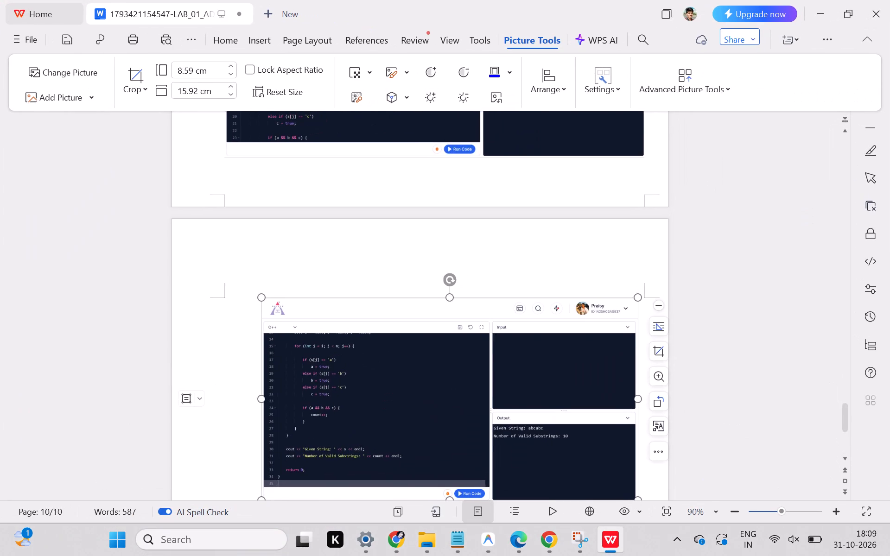
pyautogui.scroll(2, 519, 427)
pyautogui.scroll(-1, 519, 427)
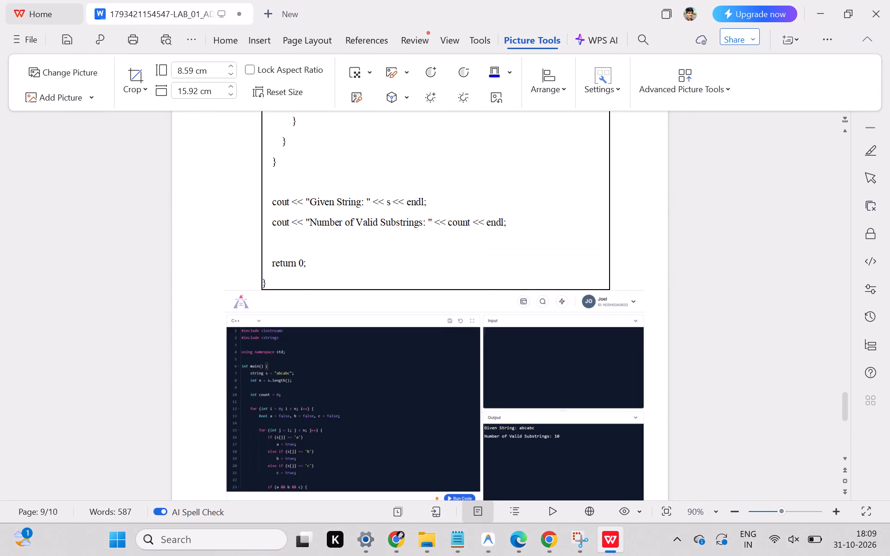
pyautogui.scroll(-1, 519, 427)
pyautogui.click(519, 427)
pyautogui.click(481, 363)
pyautogui.scroll(-1, 481, 363)
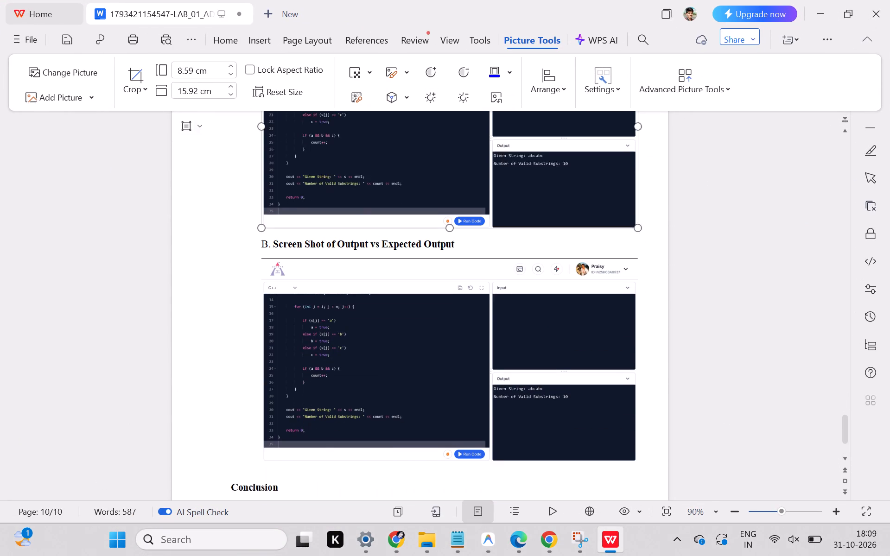
pyautogui.scroll(-1, 481, 363)
pyautogui.click(481, 363)
pyautogui.scroll(2, 481, 363)
pyautogui.click(481, 363)
pyautogui.press('Delete')
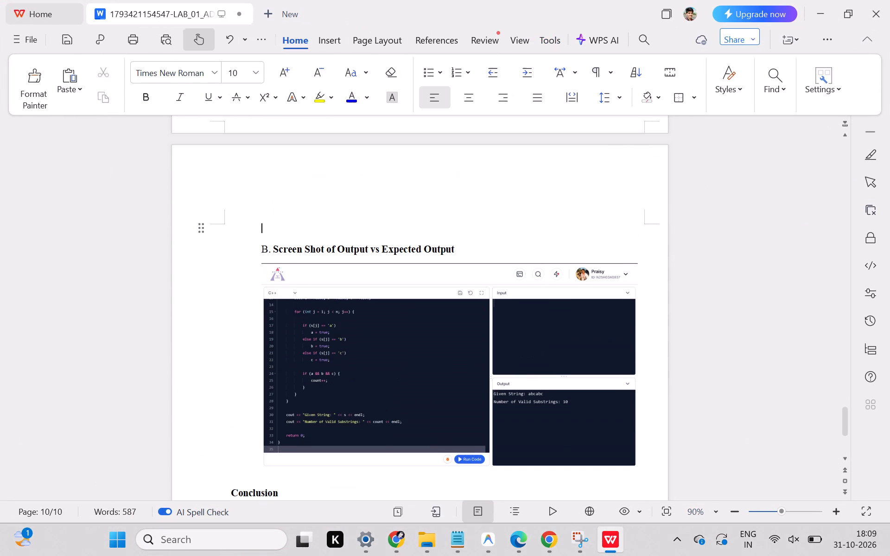
pyautogui.hotkey('ctrl', 'v')
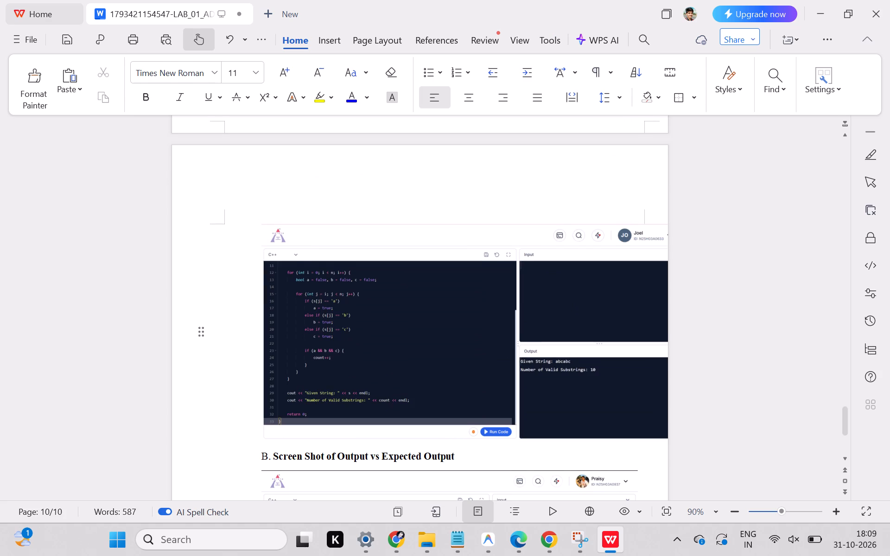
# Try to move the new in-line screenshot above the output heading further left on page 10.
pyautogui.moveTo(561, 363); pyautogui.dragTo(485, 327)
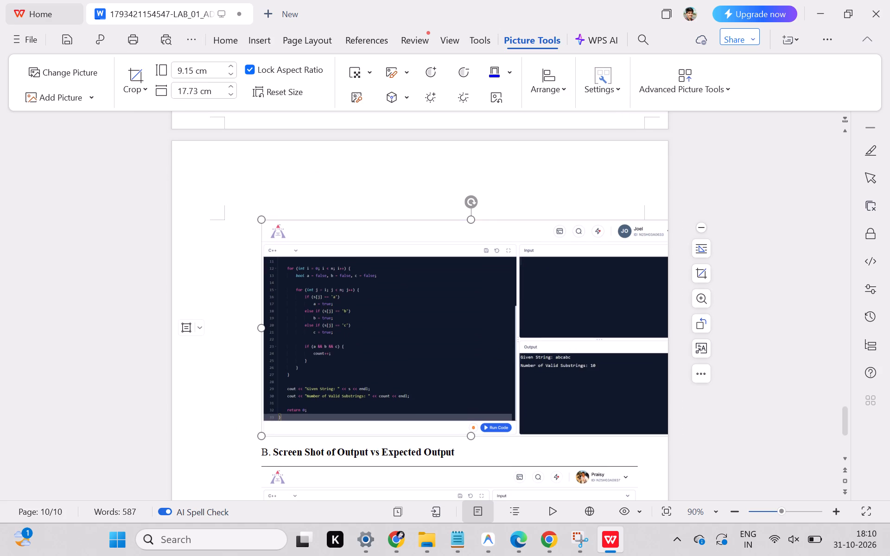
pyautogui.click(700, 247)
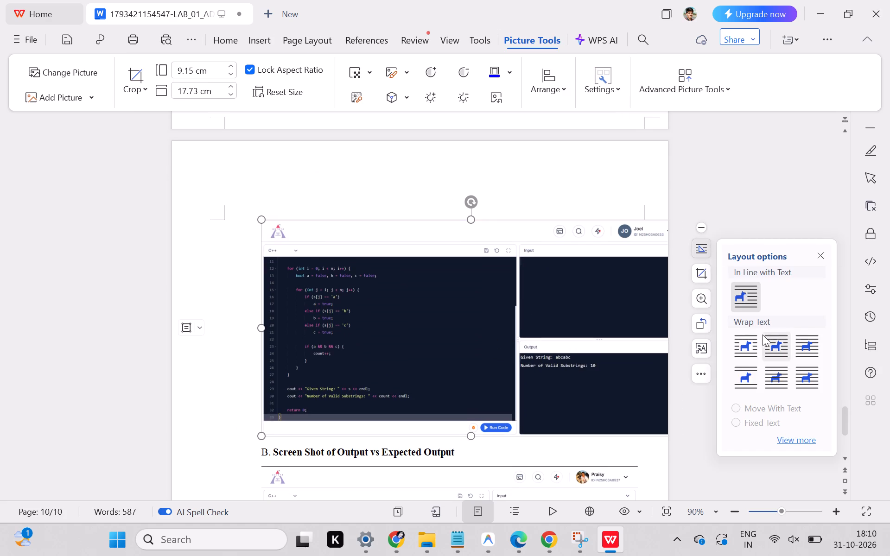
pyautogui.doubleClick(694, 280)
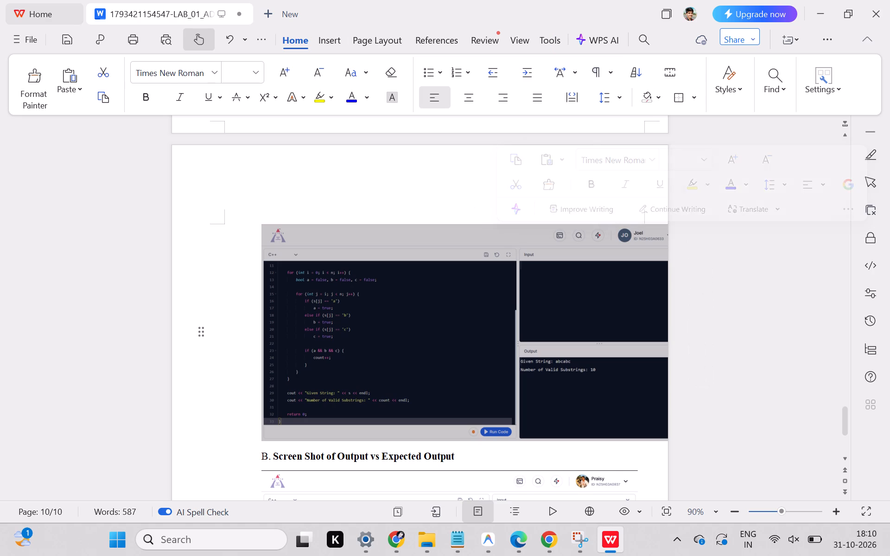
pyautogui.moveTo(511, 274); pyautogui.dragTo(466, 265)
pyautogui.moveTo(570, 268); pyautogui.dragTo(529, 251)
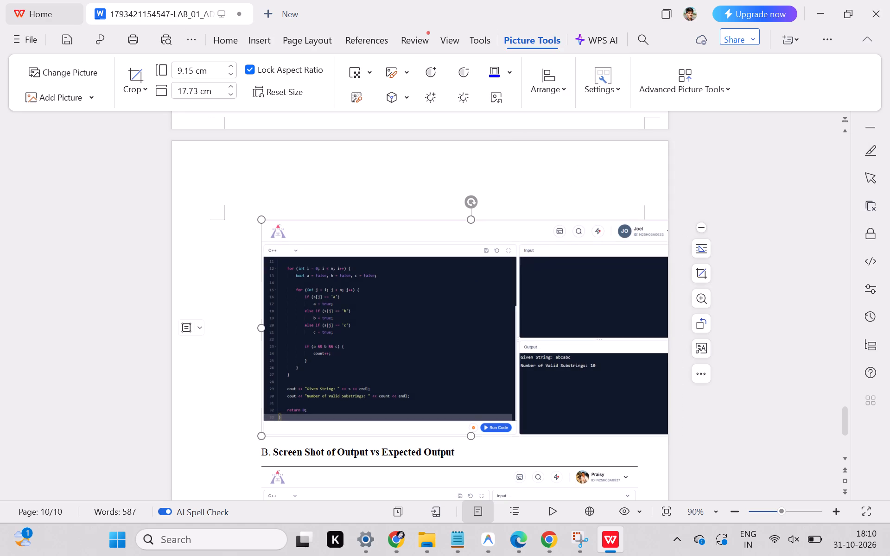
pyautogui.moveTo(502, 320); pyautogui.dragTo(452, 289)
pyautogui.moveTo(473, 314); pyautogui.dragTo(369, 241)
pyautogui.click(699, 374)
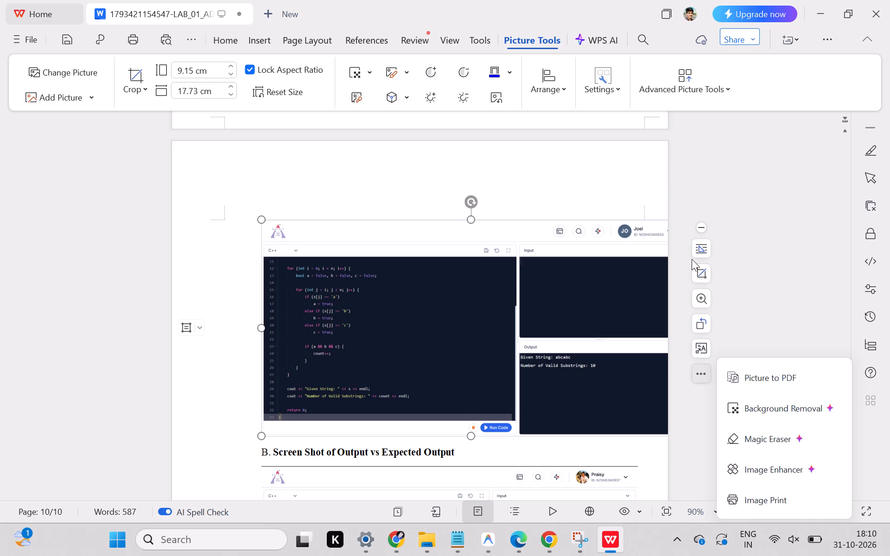
# Switch the new screenshot above the page 10 output heading to a wrap-text layout.
pyautogui.click(701, 253)
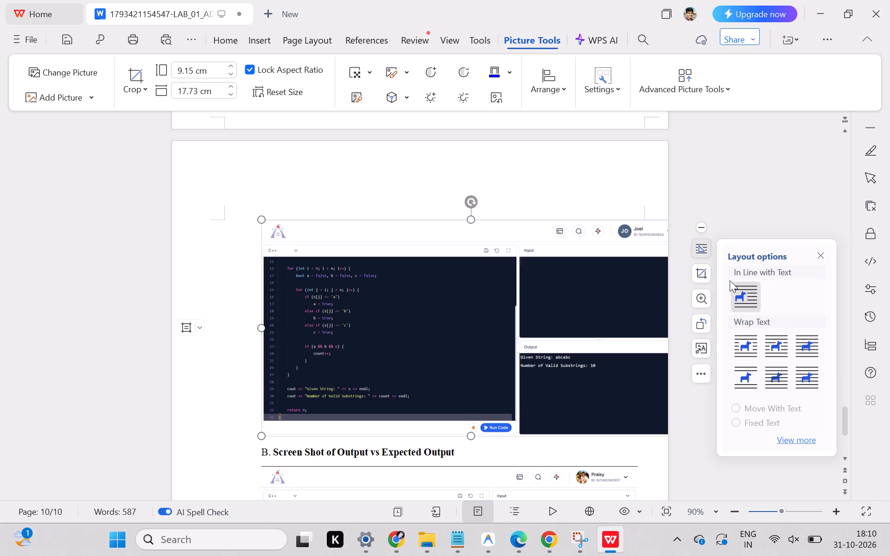
pyautogui.click(758, 346)
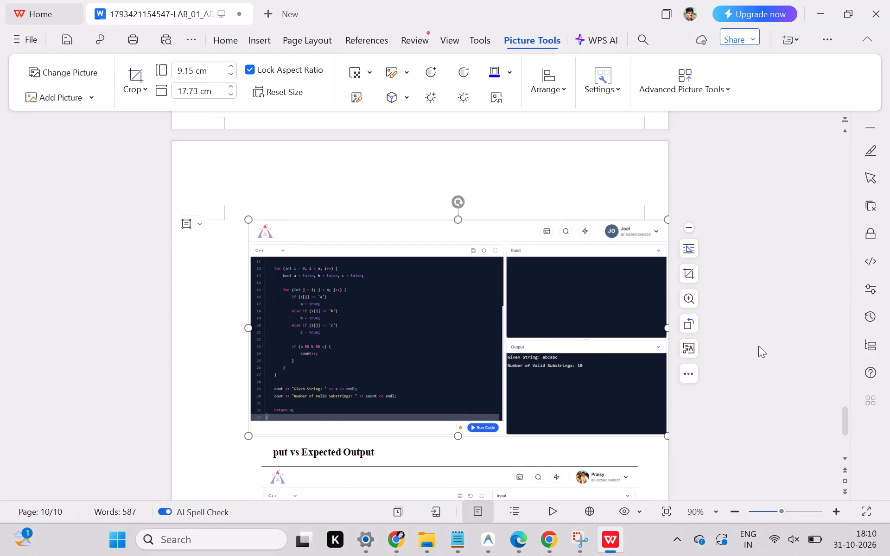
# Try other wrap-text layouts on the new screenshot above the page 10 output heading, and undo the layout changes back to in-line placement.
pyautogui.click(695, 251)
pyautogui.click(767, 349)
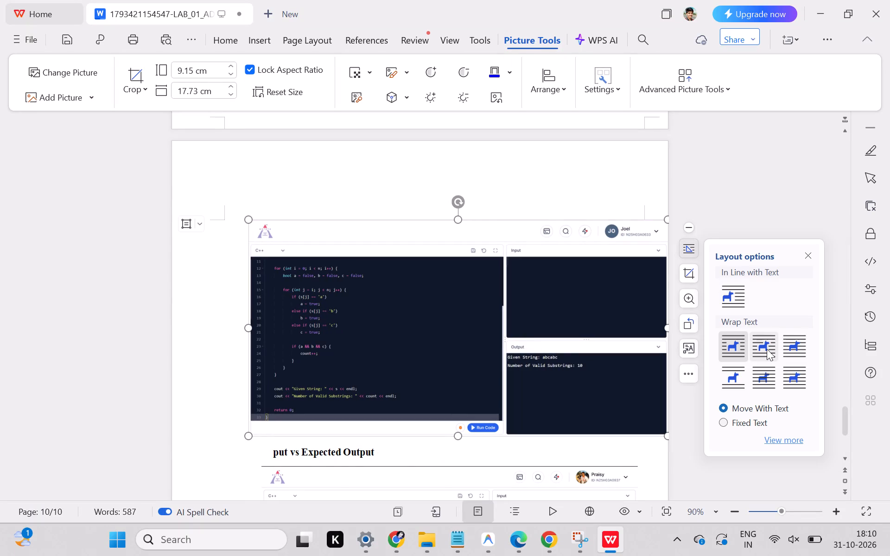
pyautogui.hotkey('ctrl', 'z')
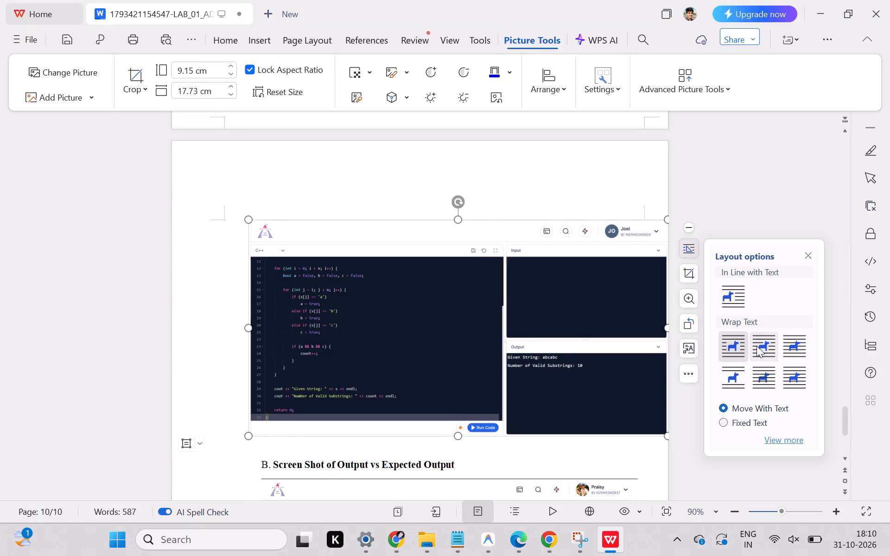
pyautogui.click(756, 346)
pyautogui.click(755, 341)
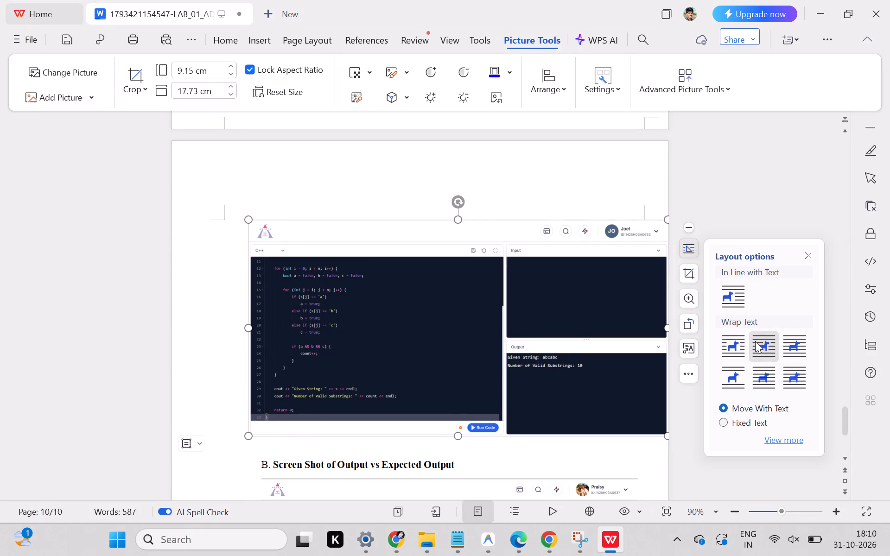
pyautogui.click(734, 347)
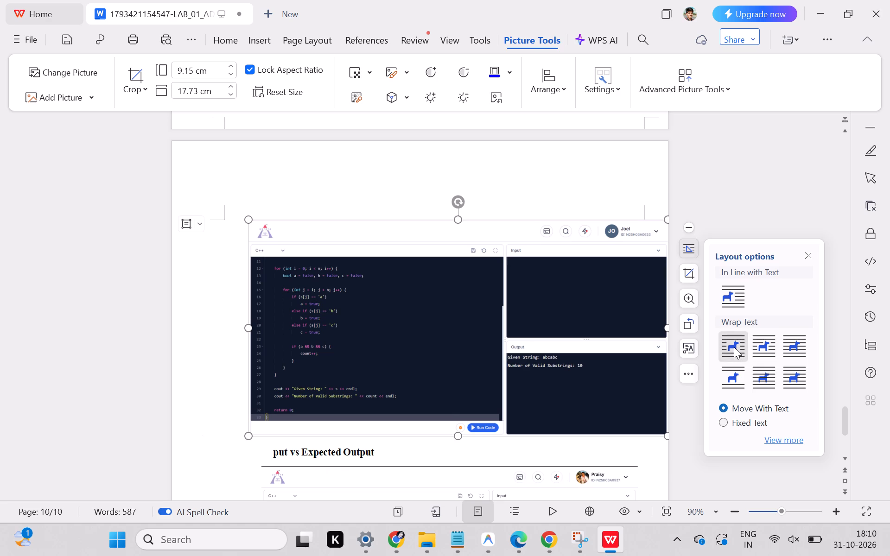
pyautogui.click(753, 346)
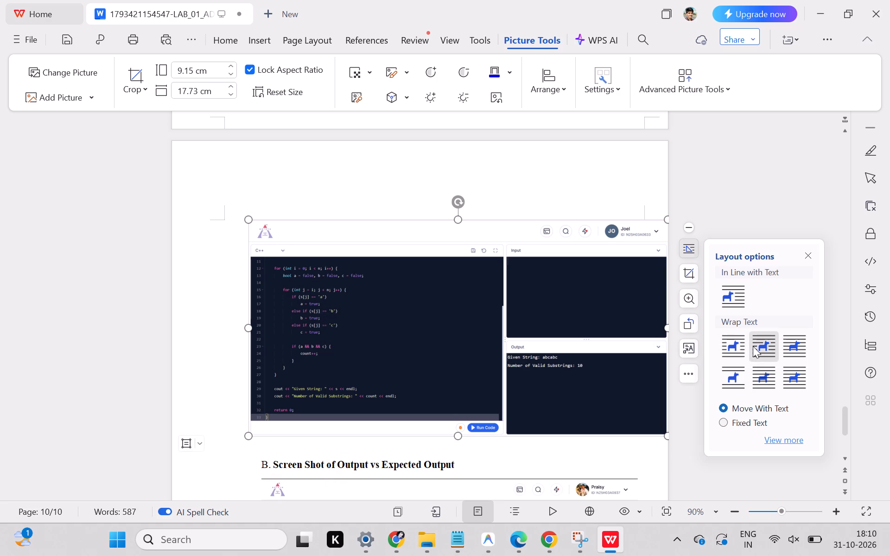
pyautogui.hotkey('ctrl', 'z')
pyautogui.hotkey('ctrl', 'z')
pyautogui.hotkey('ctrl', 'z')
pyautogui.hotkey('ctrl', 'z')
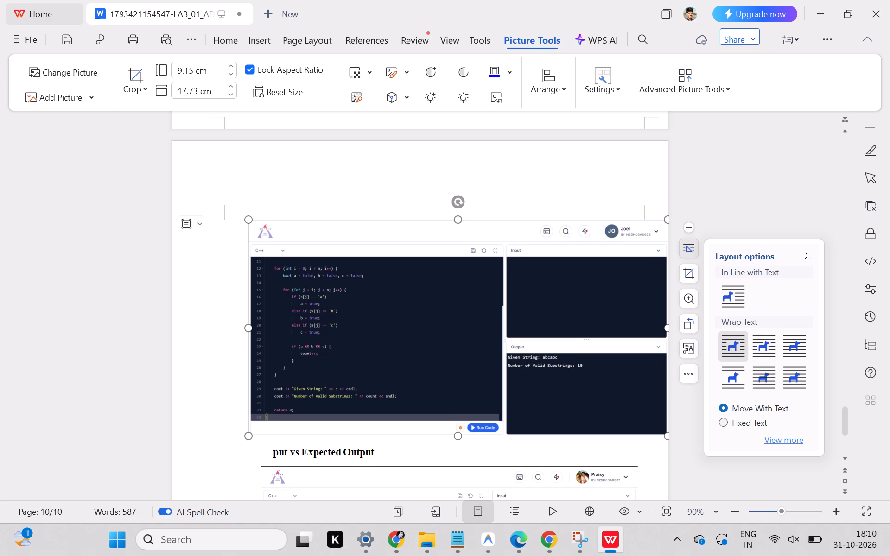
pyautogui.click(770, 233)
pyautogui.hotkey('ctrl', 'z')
# Examine how the screenshots are placed in the report's experiment sections, from the prefix sum captures to the conclusion on page 10.
pyautogui.scroll(-1, 770, 233)
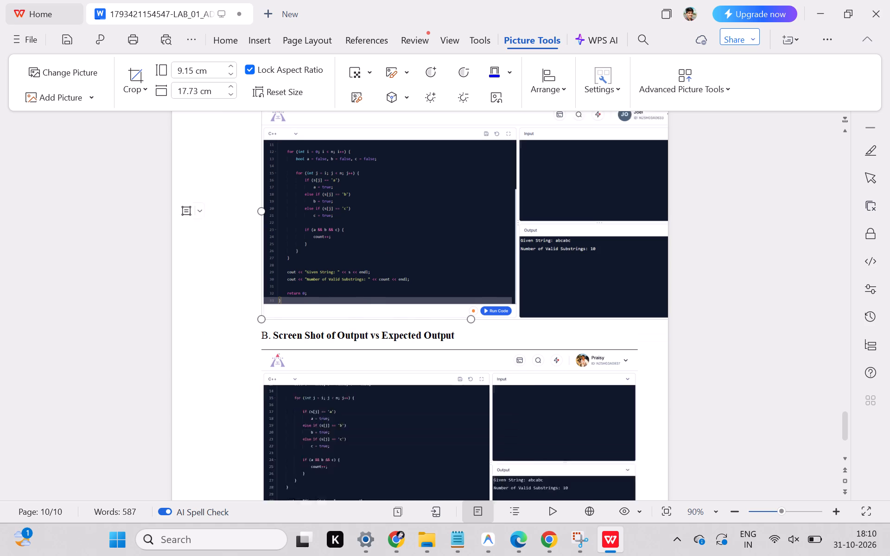
pyautogui.scroll(-1, 770, 233)
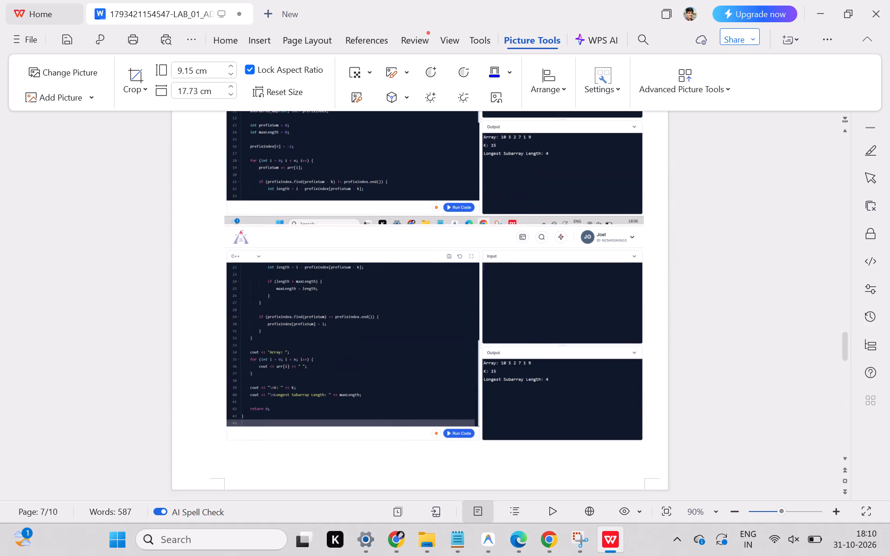
pyautogui.scroll(-1, 770, 233)
pyautogui.scroll(2, 617, 251)
pyautogui.hscroll(1, 617, 251)
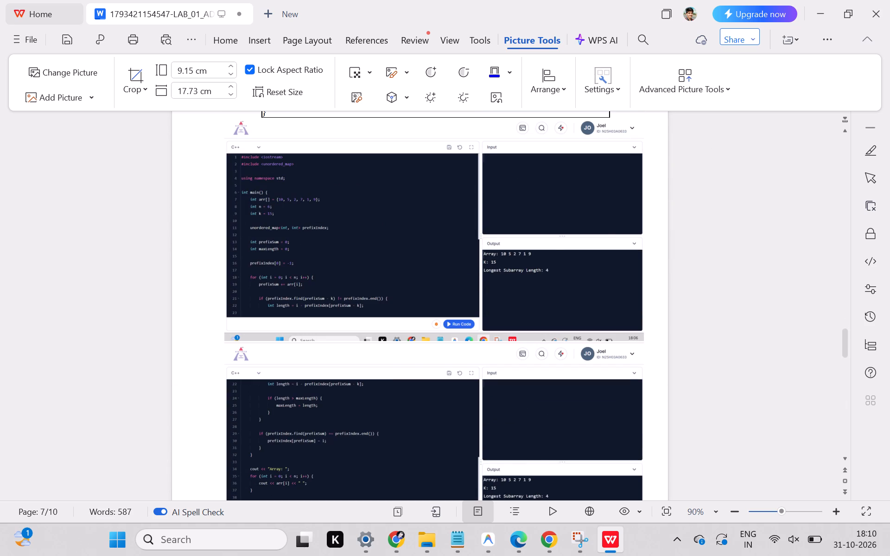
pyautogui.hscroll(3, 617, 251)
pyautogui.scroll(-1, 617, 251)
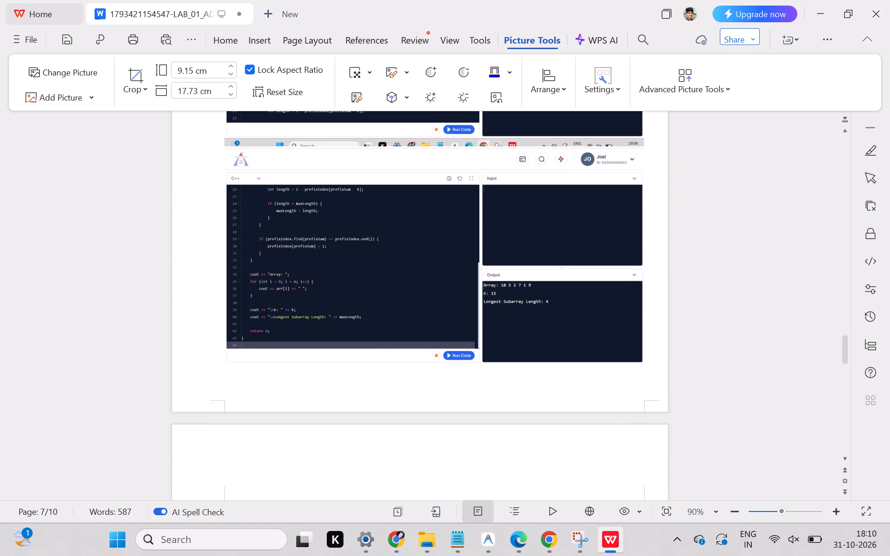
pyautogui.scroll(-3, 617, 251)
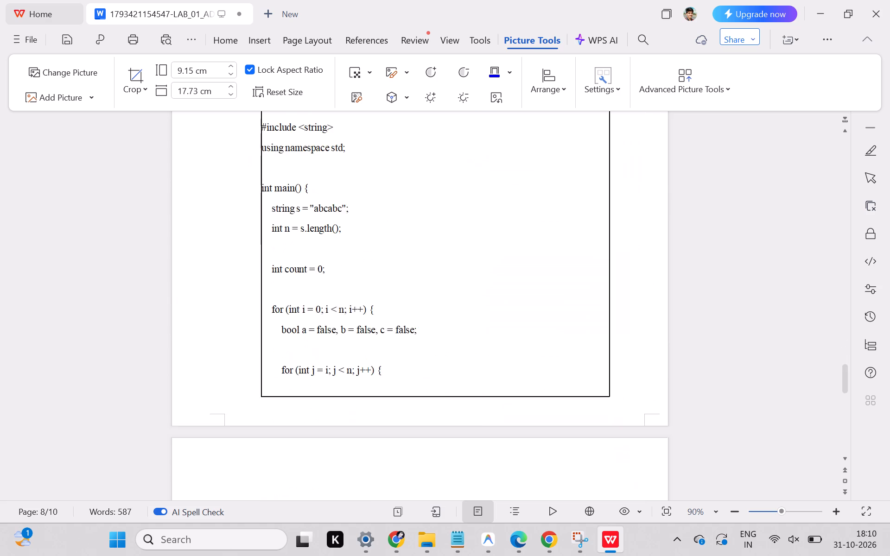
pyautogui.scroll(-4, 617, 251)
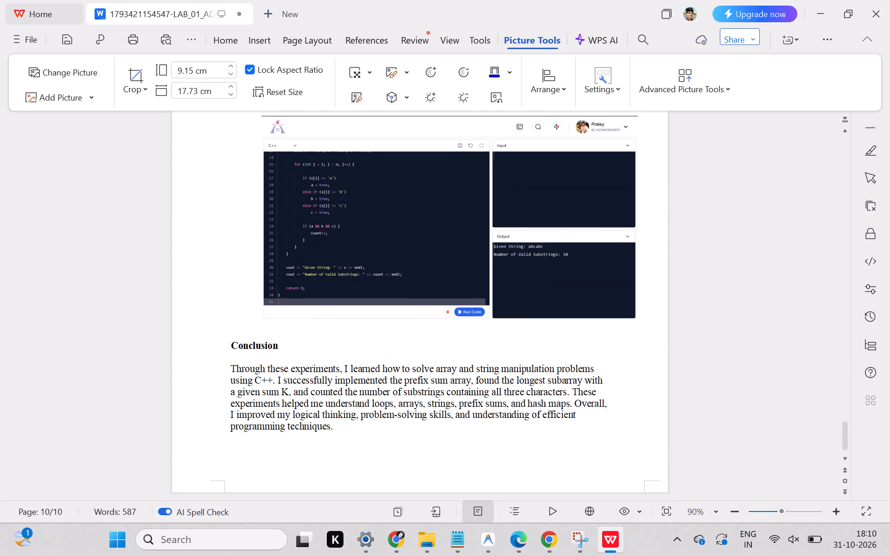
pyautogui.scroll(-1, 617, 251)
pyautogui.scroll(1, 617, 251)
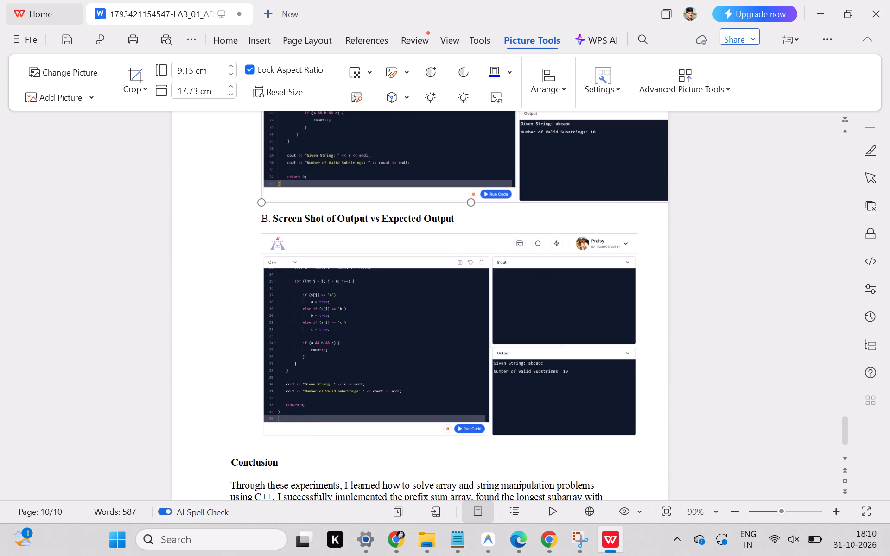
pyautogui.scroll(19, 617, 251)
pyautogui.scroll(2, 617, 251)
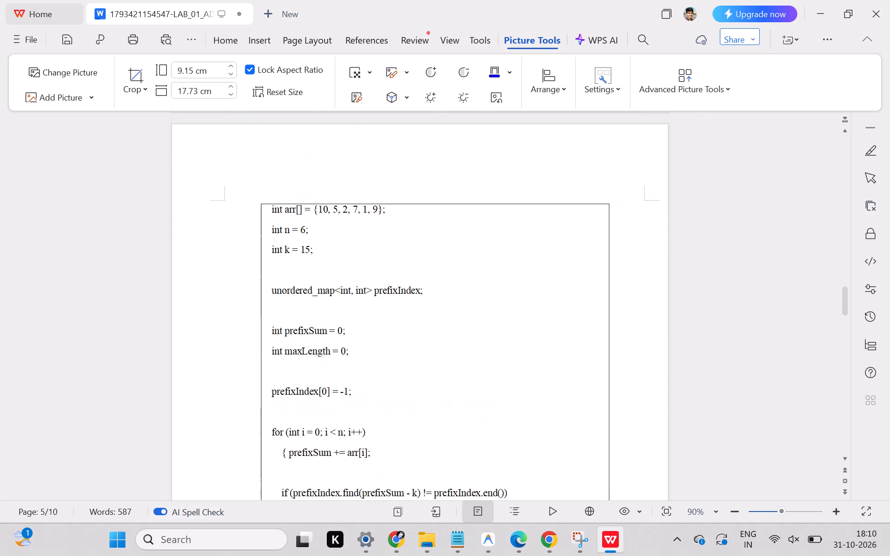
pyautogui.scroll(2, 617, 251)
pyautogui.scroll(-1, 617, 251)
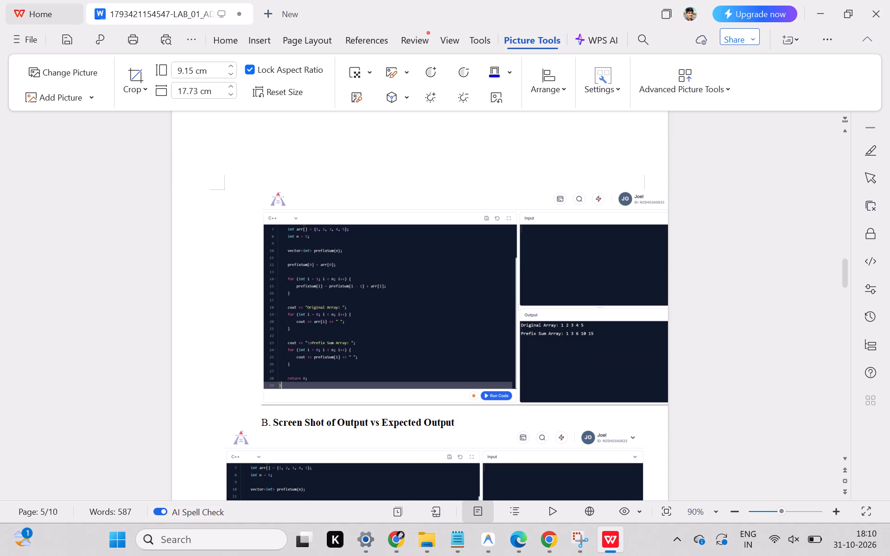
pyautogui.scroll(-4, 617, 251)
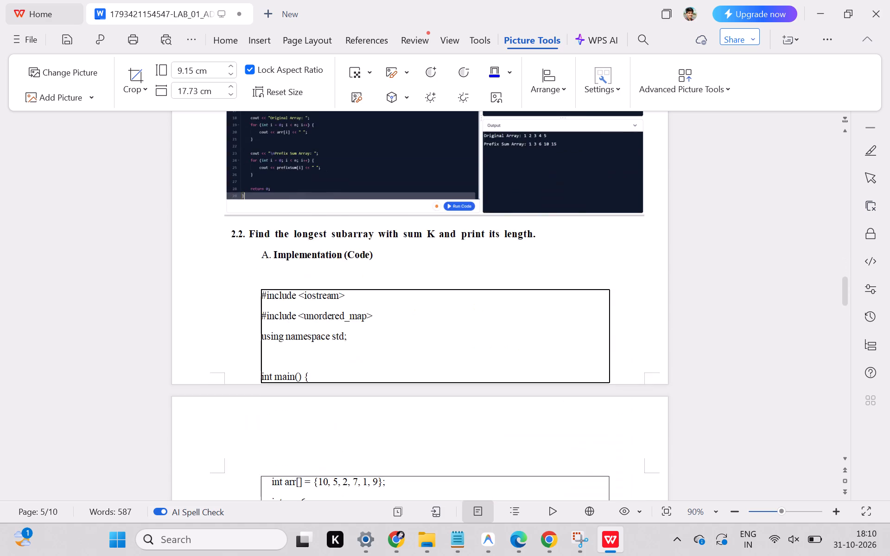
pyautogui.scroll(-7, 617, 251)
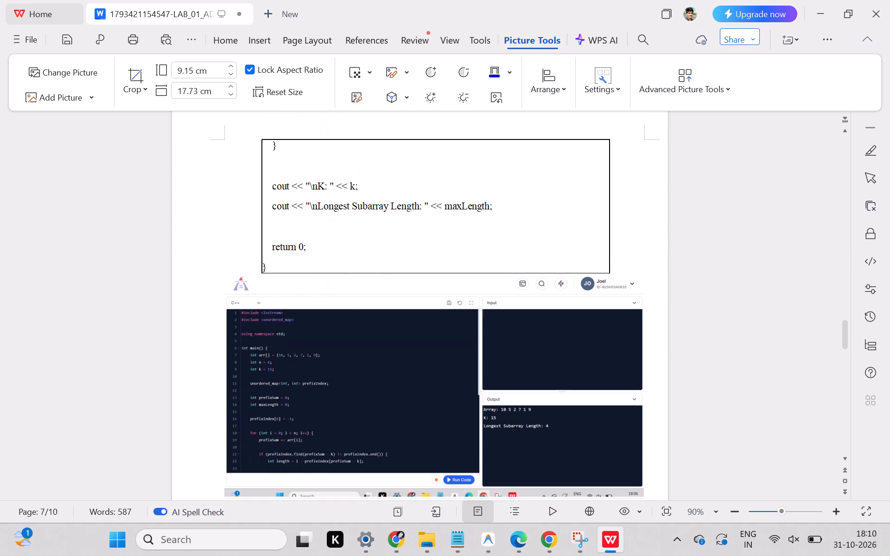
pyautogui.scroll(-5, 617, 251)
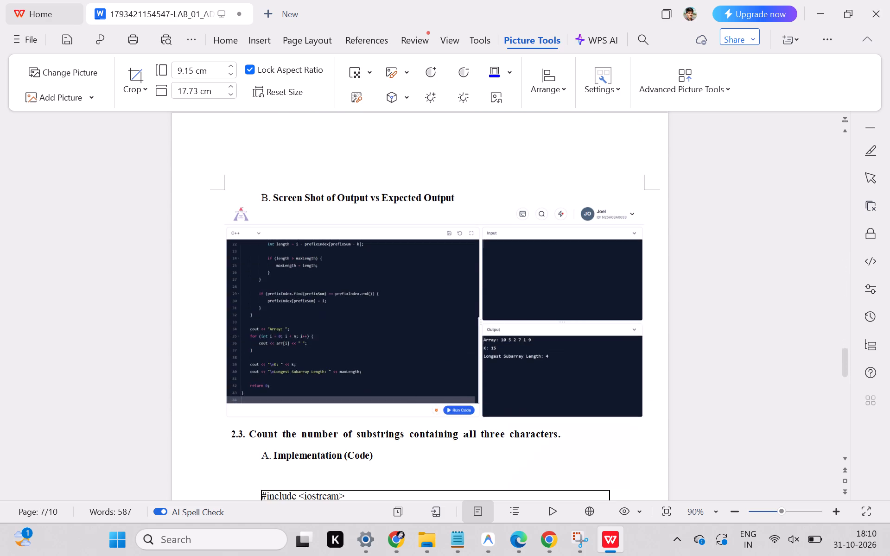
pyautogui.scroll(-4, 617, 251)
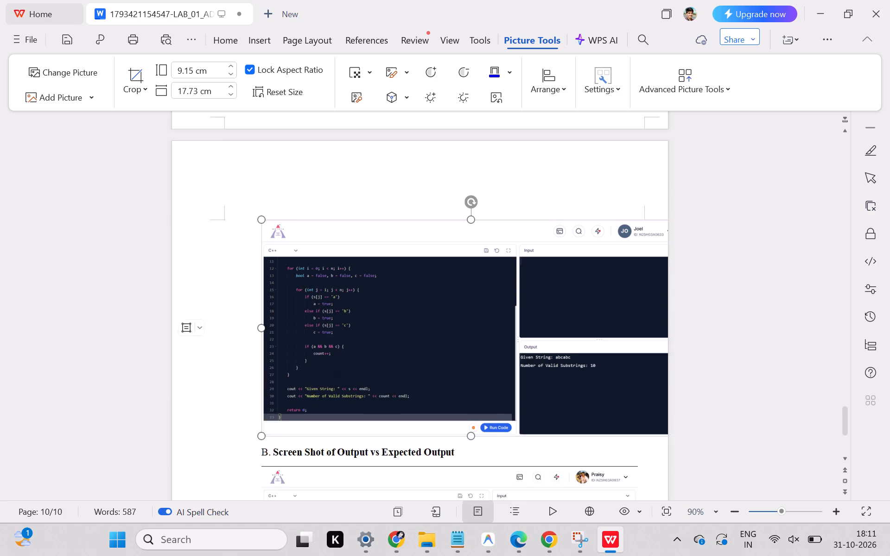
pyautogui.scroll(-2, 617, 251)
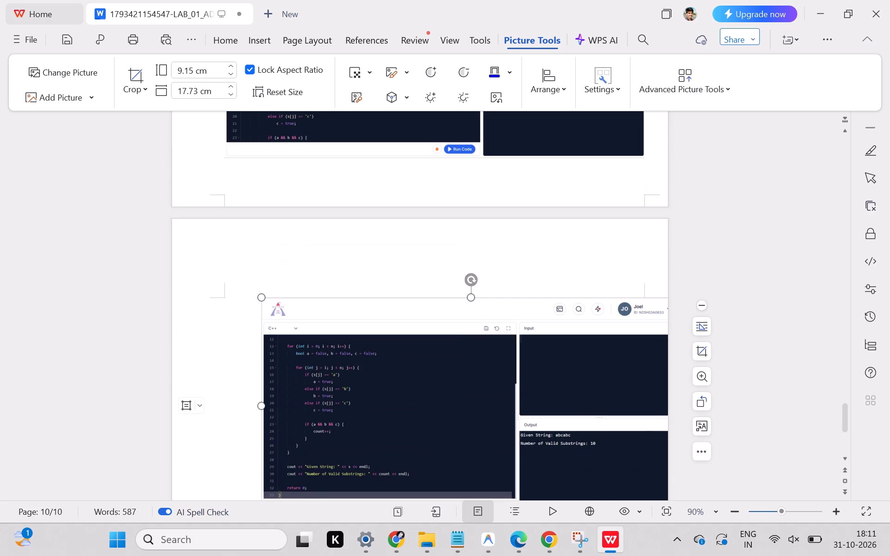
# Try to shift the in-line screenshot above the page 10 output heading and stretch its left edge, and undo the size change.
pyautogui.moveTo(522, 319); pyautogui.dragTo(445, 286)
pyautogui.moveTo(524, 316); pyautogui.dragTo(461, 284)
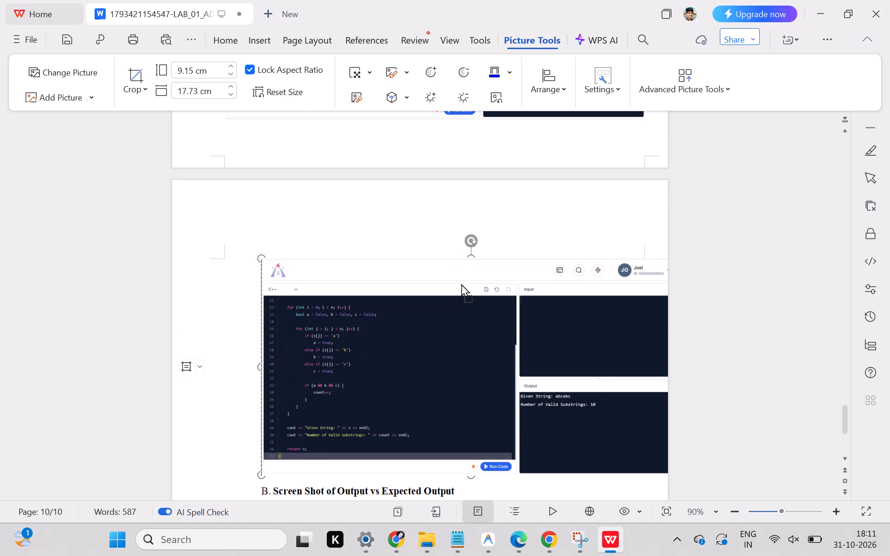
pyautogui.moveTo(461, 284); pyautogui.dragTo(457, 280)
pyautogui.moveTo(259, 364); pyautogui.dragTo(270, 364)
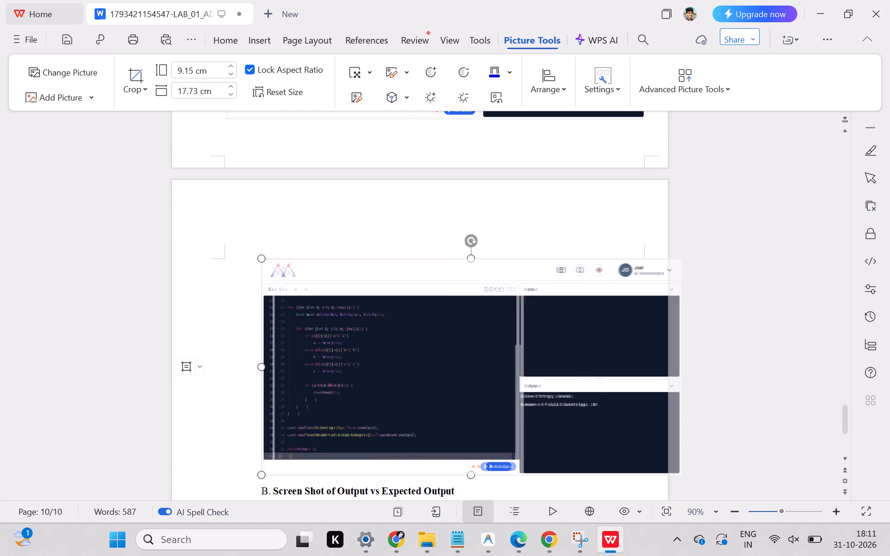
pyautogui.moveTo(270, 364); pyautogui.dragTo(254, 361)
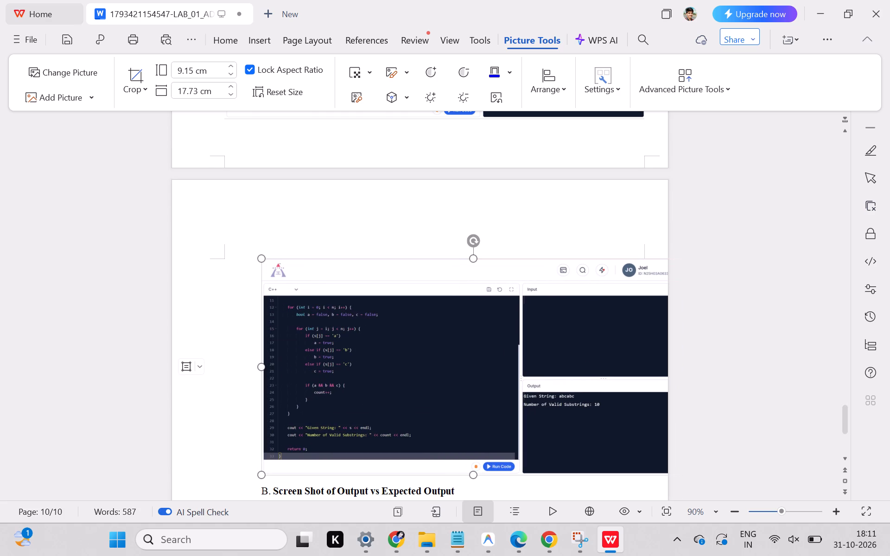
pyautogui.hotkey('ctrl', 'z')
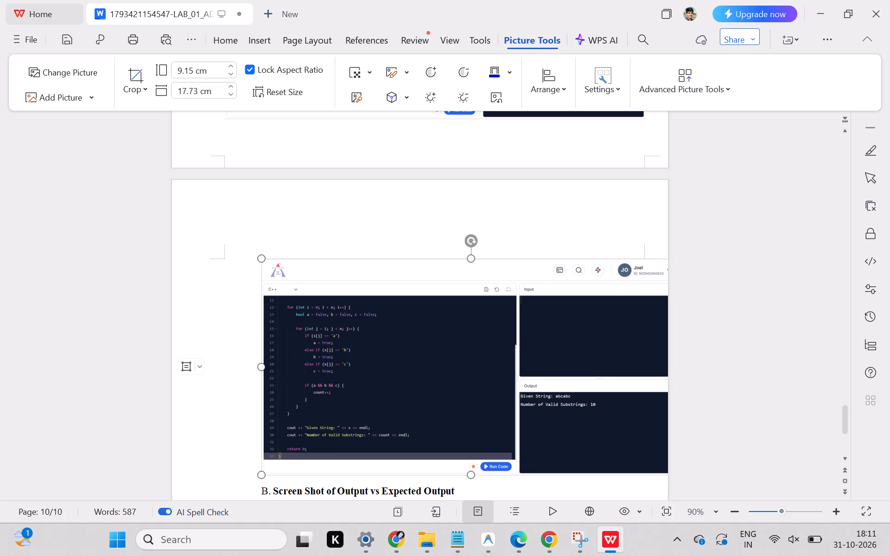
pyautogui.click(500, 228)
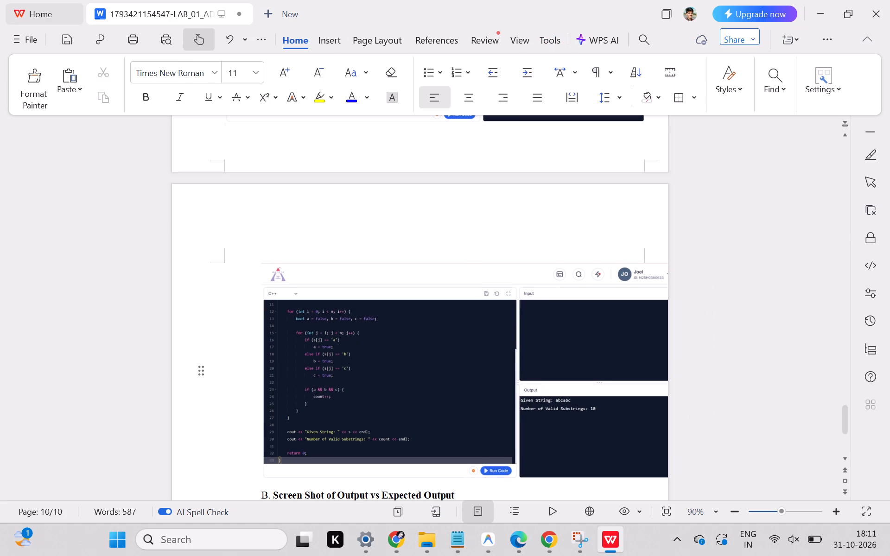
# Select the old screenshot under the page 10 output heading, and capture and copy the playground page showing code lines 11 to 33 and its output.
pyautogui.scroll(-3, 441, 340)
pyautogui.click(508, 244)
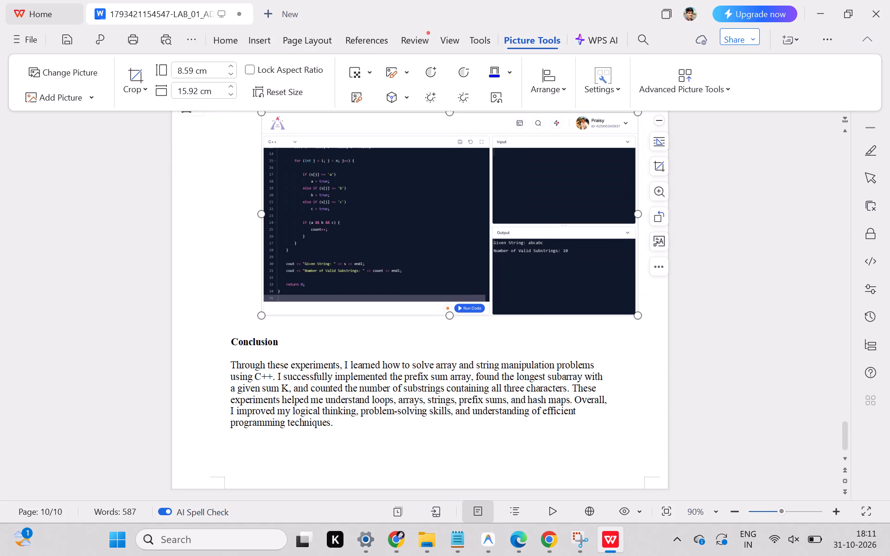
pyautogui.hotkey('alt', 'Tab')
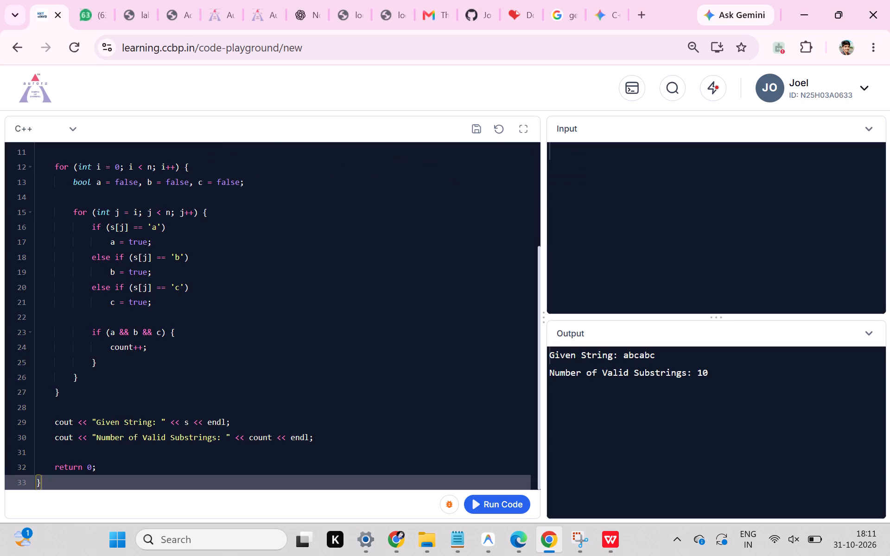
pyautogui.hscroll(1, 356, 344)
pyautogui.scroll(1, 356, 344)
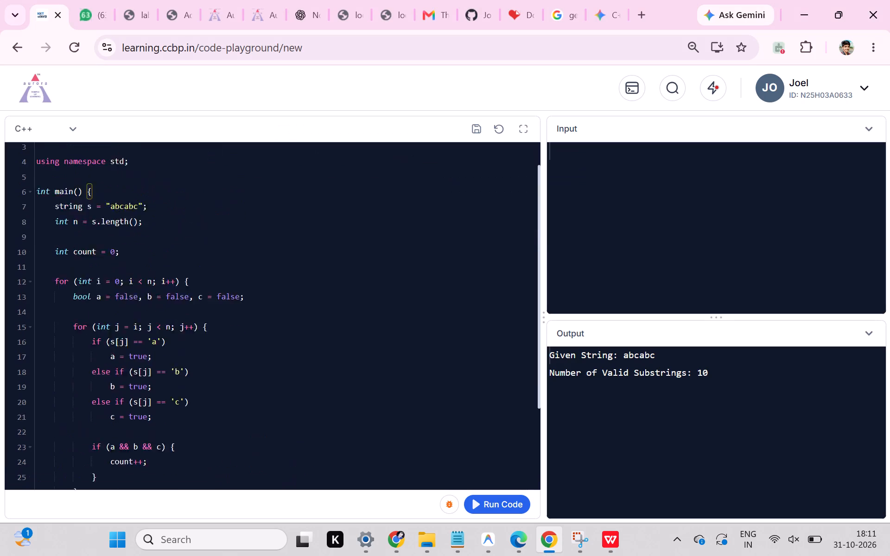
pyautogui.scroll(1, 356, 344)
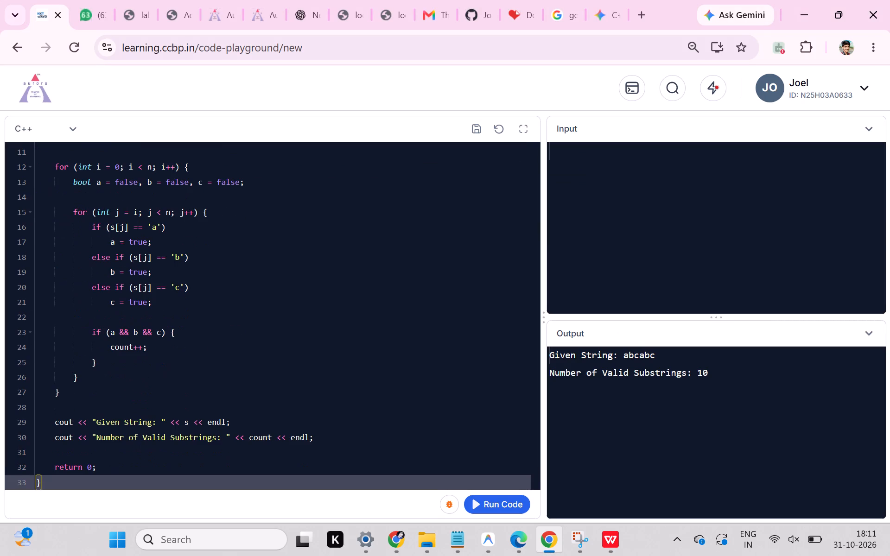
pyautogui.press('shift+super+s')
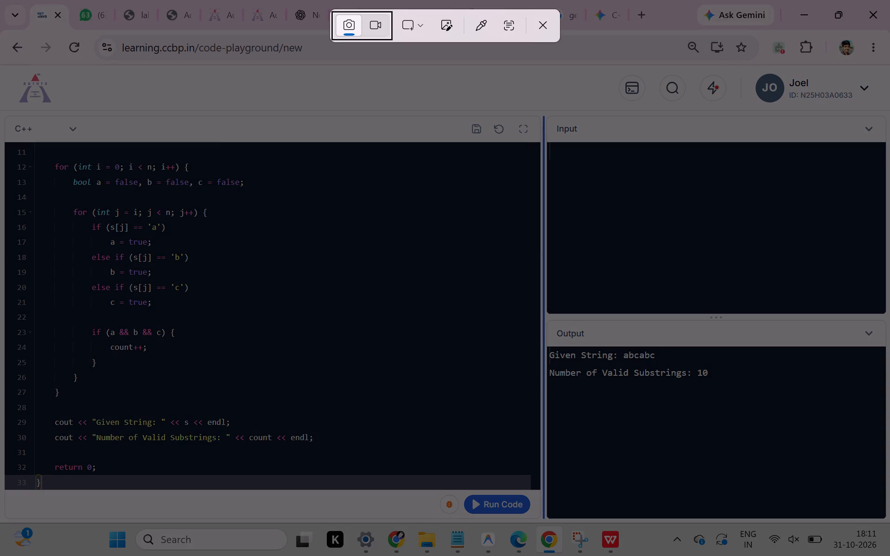
pyautogui.moveTo(0, 69); pyautogui.dragTo(889, 481)
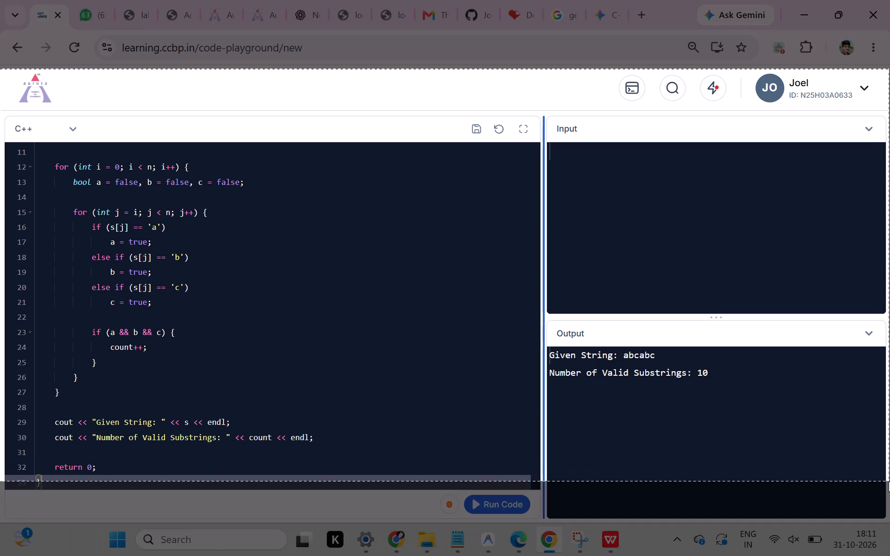
pyautogui.moveTo(889, 481); pyautogui.dragTo(878, 515)
pyautogui.click(775, 347)
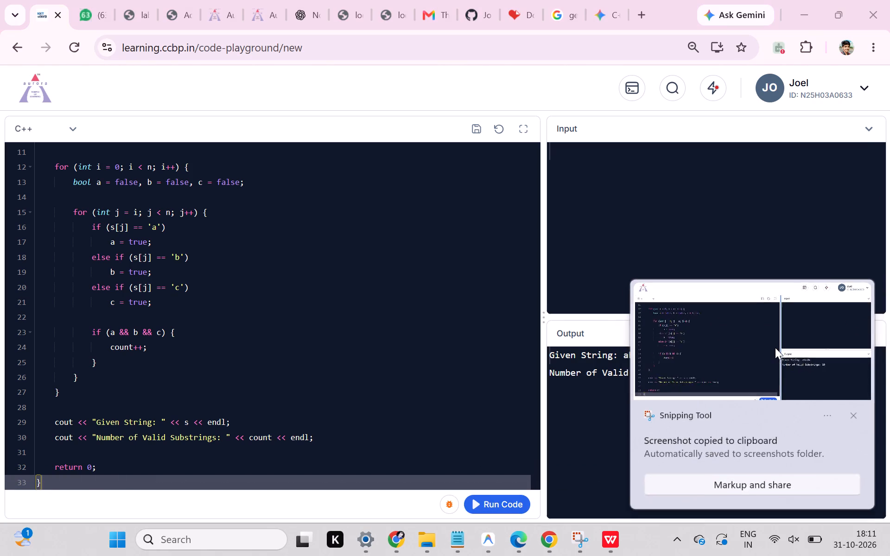
pyautogui.click(737, 199)
pyautogui.click(732, 168)
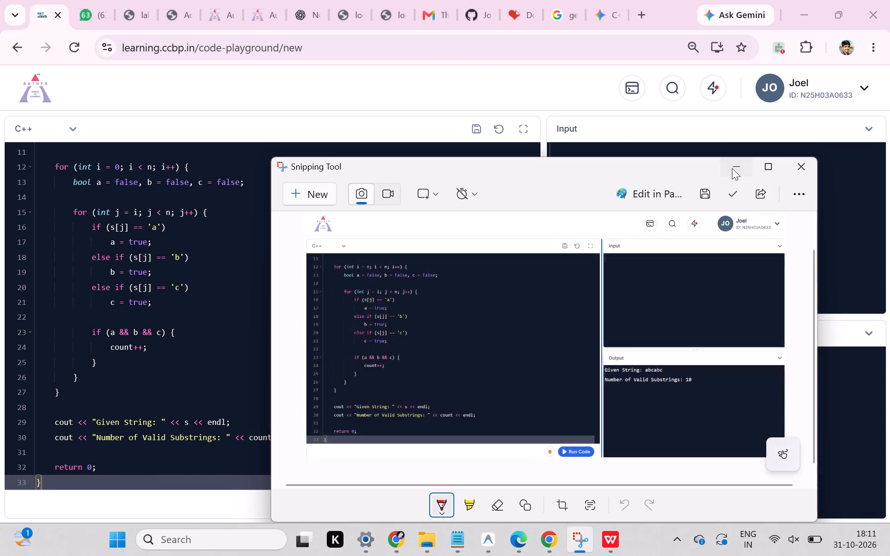
# Replace the old screenshot under the page 10 output heading with the copied playground capture in the WPS report.
pyautogui.press('super+Tab')
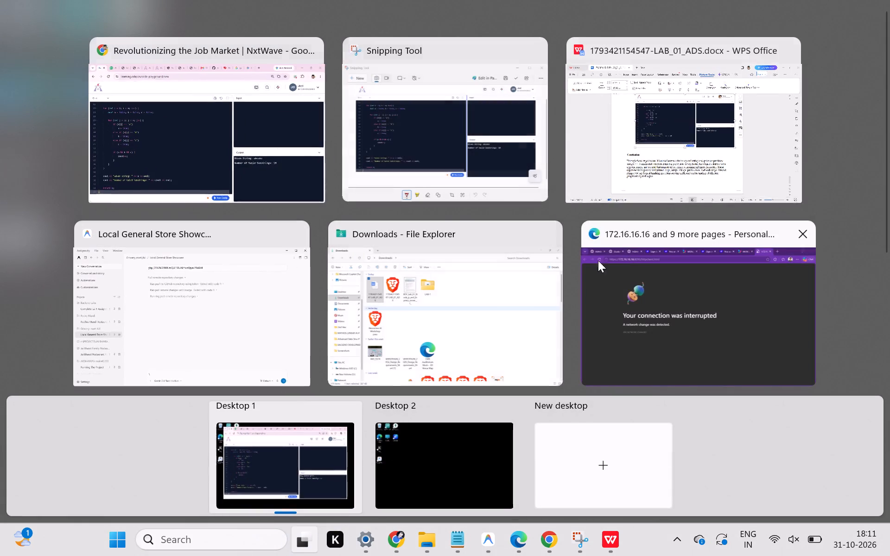
pyautogui.click(476, 128)
pyautogui.hotkey('alt', 'Tab')
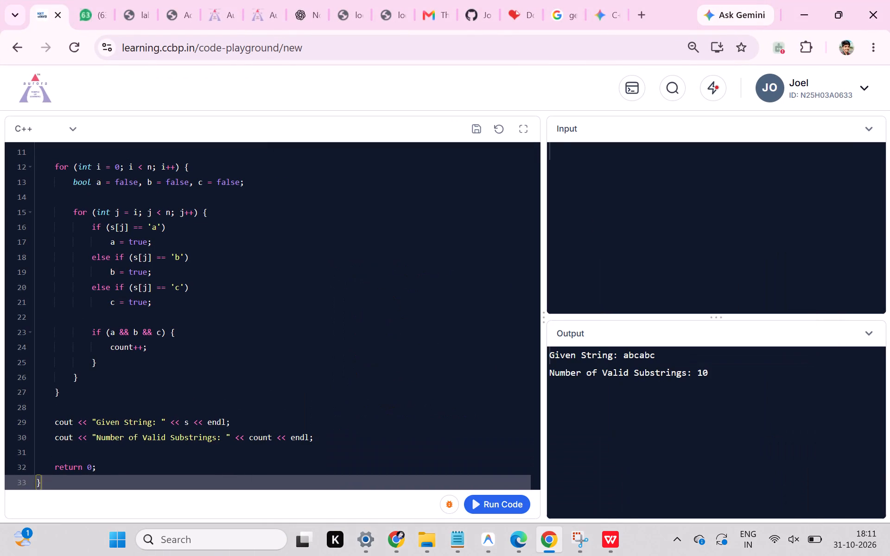
pyautogui.hotkey('alt', 'Tab')
pyautogui.click(744, 163)
pyautogui.press('super+Tab')
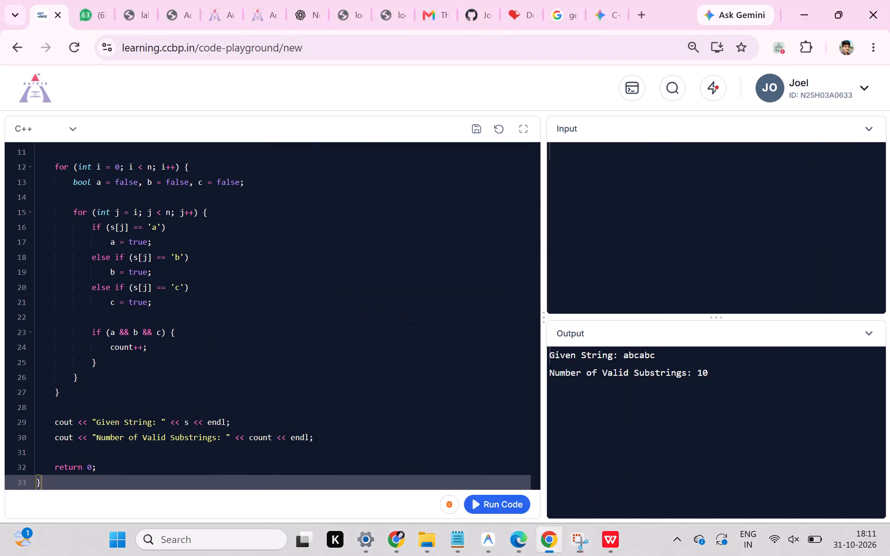
pyautogui.click(702, 176)
pyautogui.click(564, 248)
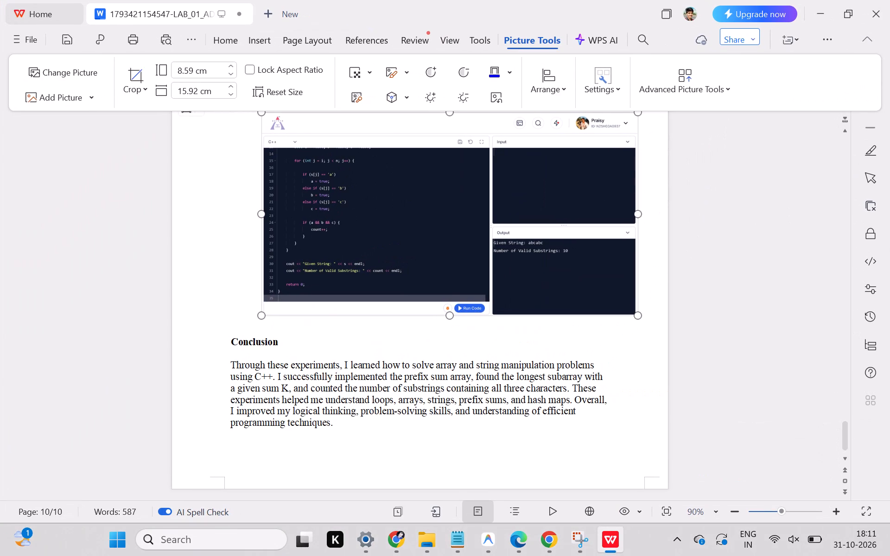
pyautogui.click(564, 248)
pyautogui.press('Delete')
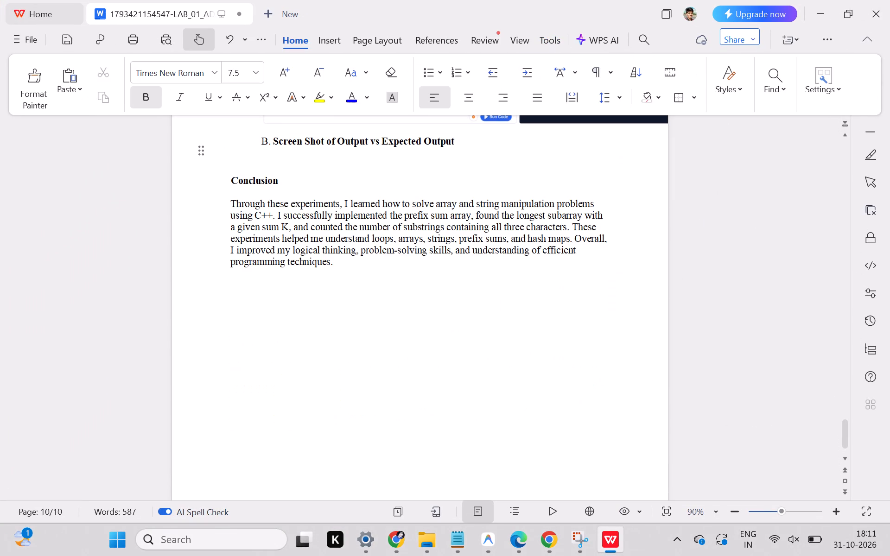
pyautogui.hotkey('ctrl', 'v')
pyautogui.scroll(-3, 564, 248)
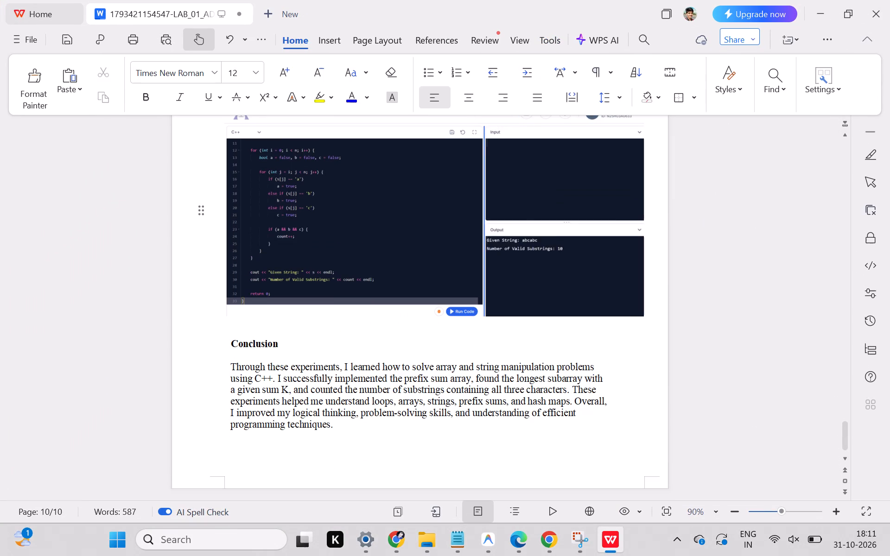
# Look back through the report from the conclusion on page 10 to the cover page.
pyautogui.scroll(18, 564, 248)
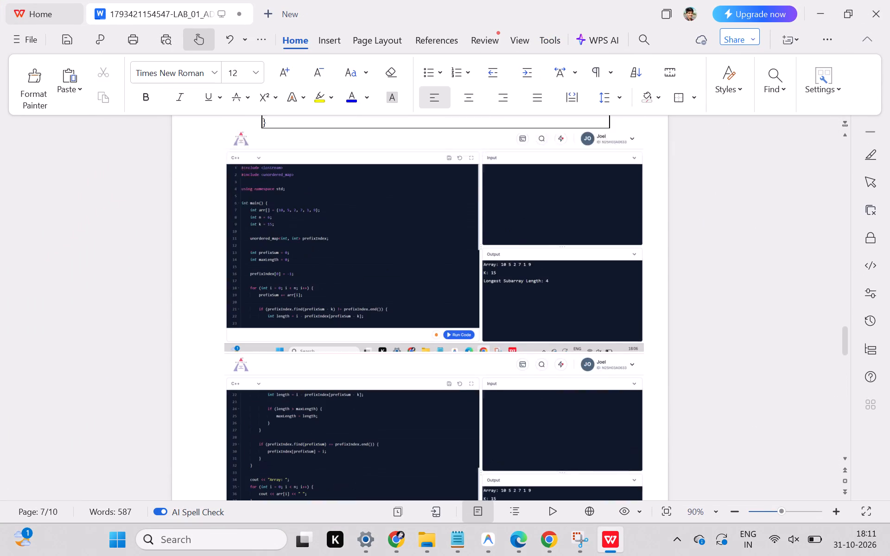
pyautogui.scroll(15, 564, 248)
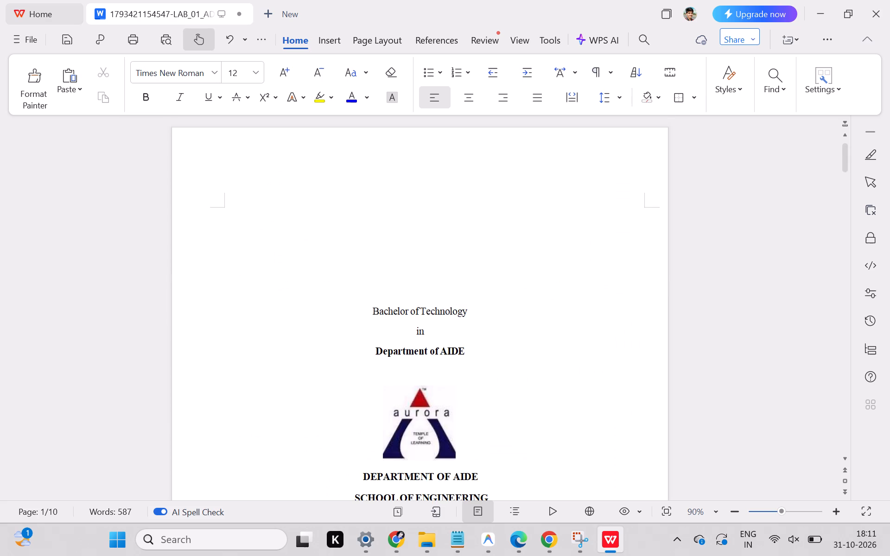
pyautogui.scroll(1, 564, 248)
pyautogui.hscroll(-2, 564, 248)
# Bold the student's roll number and the subject name ADVANCED DATA STRUCTURES in the certificate paragraph on page 2.
pyautogui.scroll(-3, 564, 248)
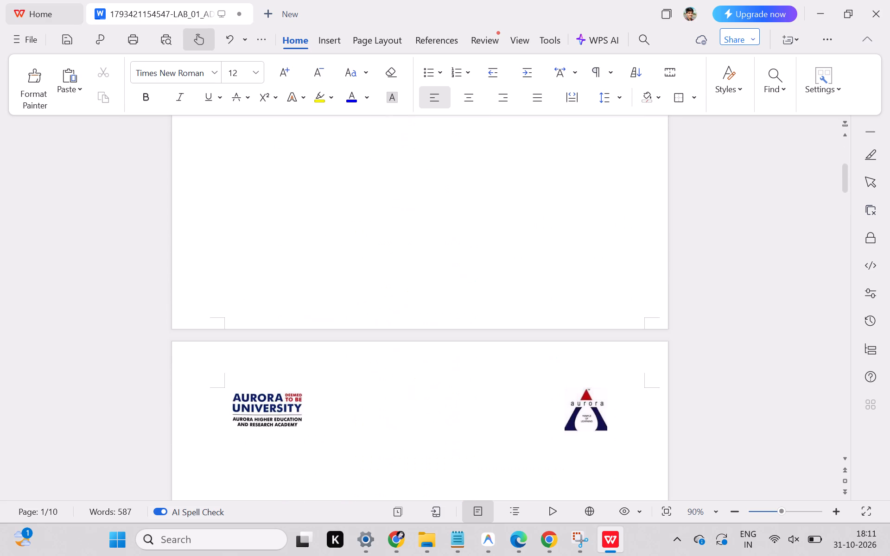
pyautogui.scroll(-3, 564, 248)
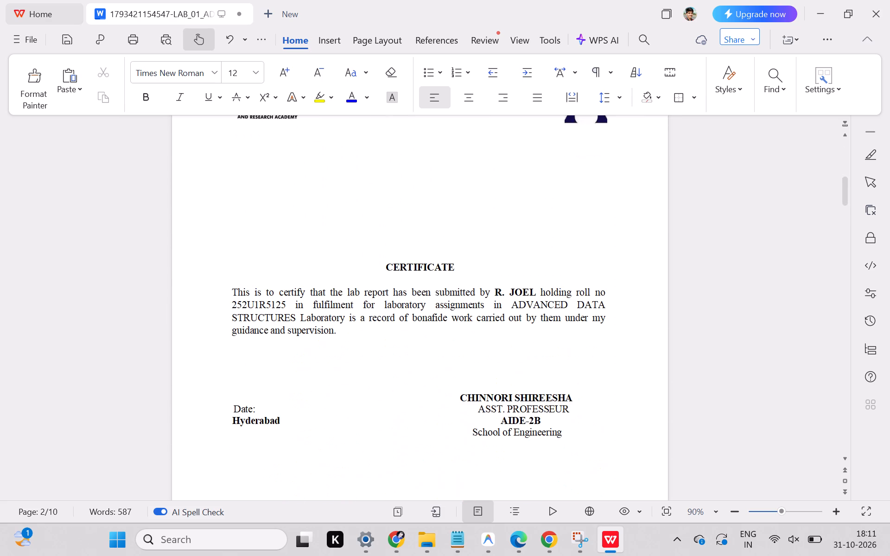
pyautogui.moveTo(286, 304); pyautogui.dragTo(234, 303)
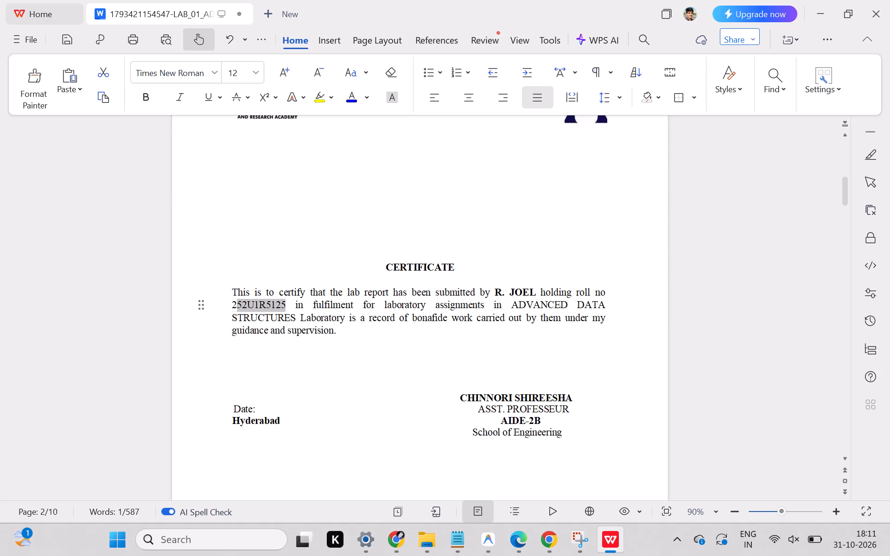
pyautogui.moveTo(234, 303); pyautogui.dragTo(231, 303)
pyautogui.hotkey('ctrl', 'b')
pyautogui.click(444, 372)
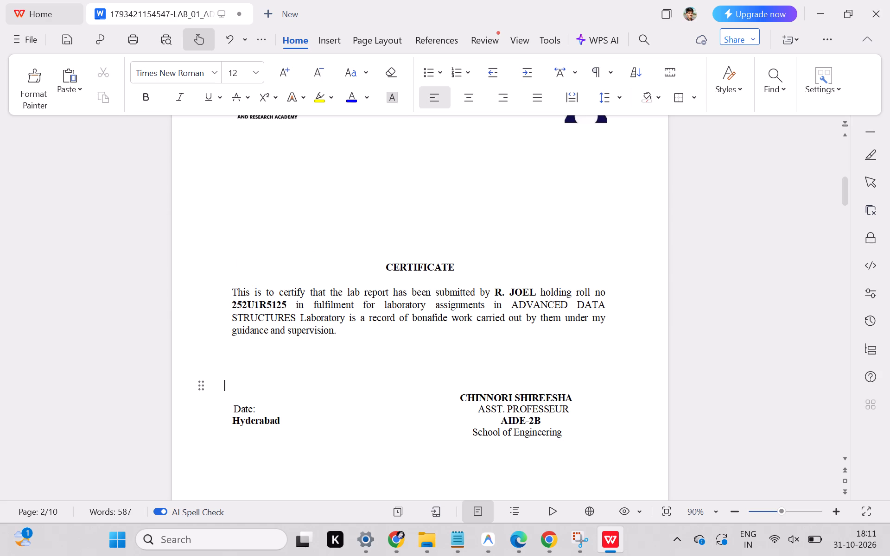
pyautogui.moveTo(515, 302); pyautogui.dragTo(279, 317)
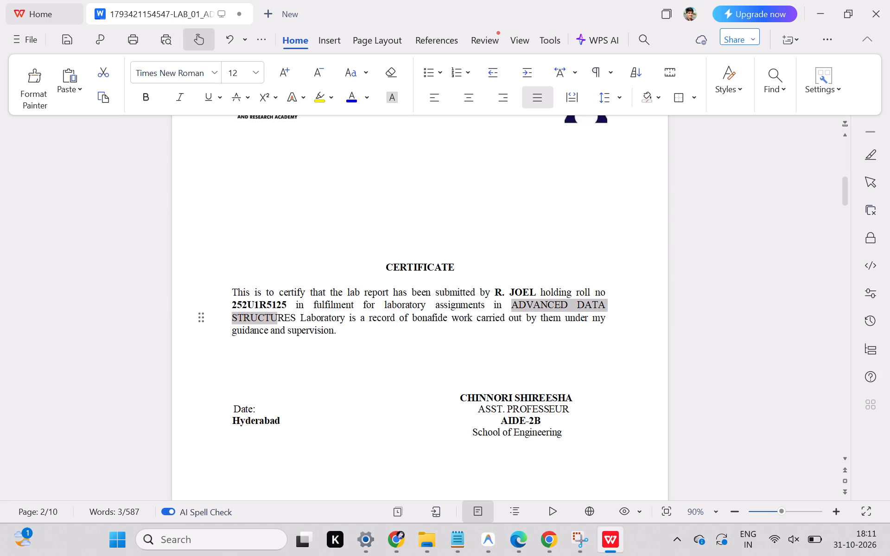
pyautogui.moveTo(279, 317); pyautogui.dragTo(294, 320)
pyautogui.hotkey('ctrl', 'b')
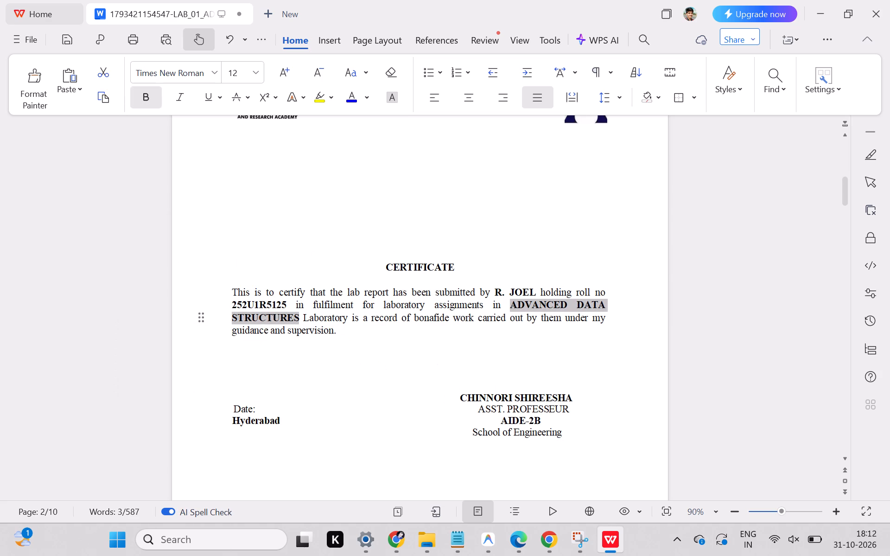
pyautogui.click(411, 357)
# Fill in the certificate's Date line on page 2 with 31-10-2026.
pyautogui.scroll(-1, 411, 357)
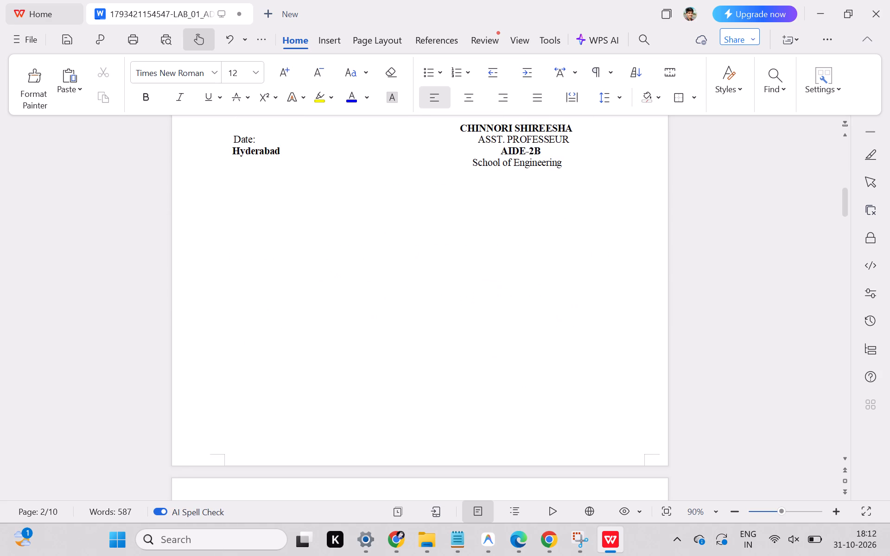
pyautogui.click(281, 139)
pyautogui.write('31-10-')
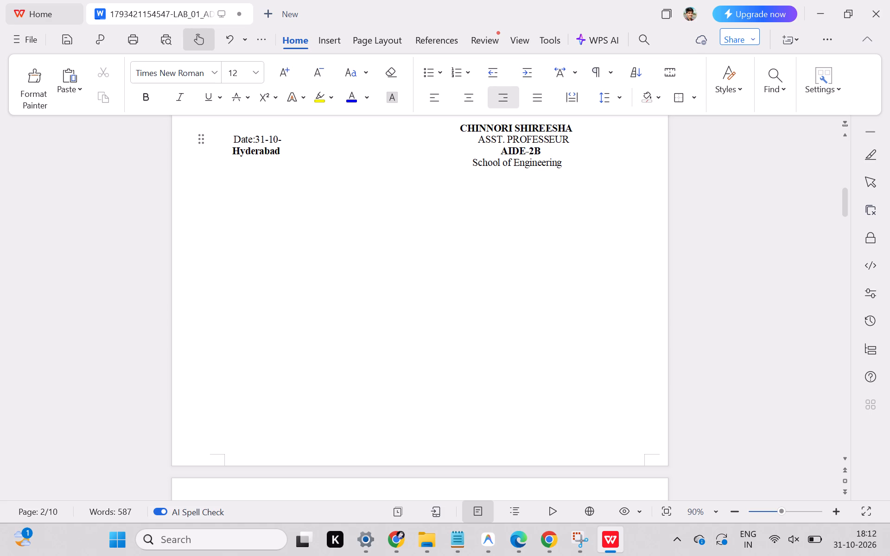
pyautogui.write('026')
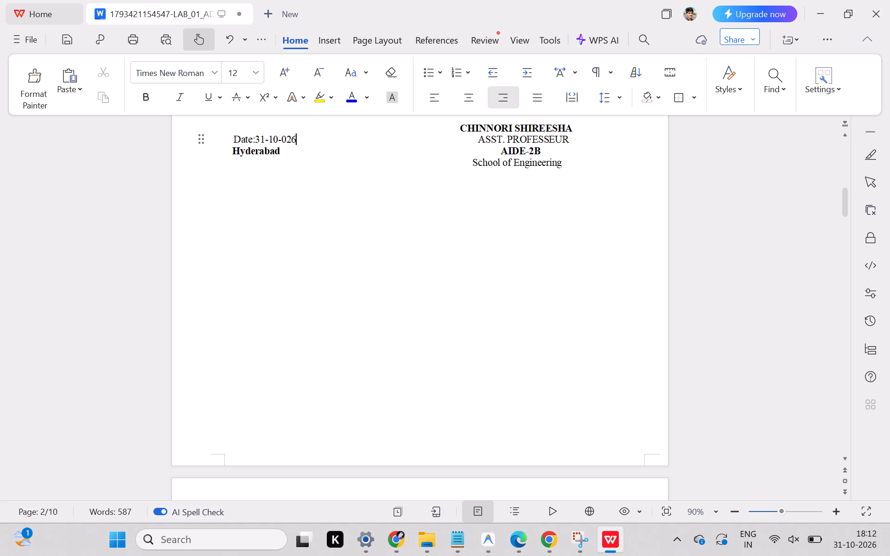
pyautogui.click(355, 202)
pyautogui.click(281, 139)
pyautogui.press('2')
pyautogui.click(275, 200)
pyautogui.scroll(1, 275, 200)
pyautogui.scroll(-1, 275, 200)
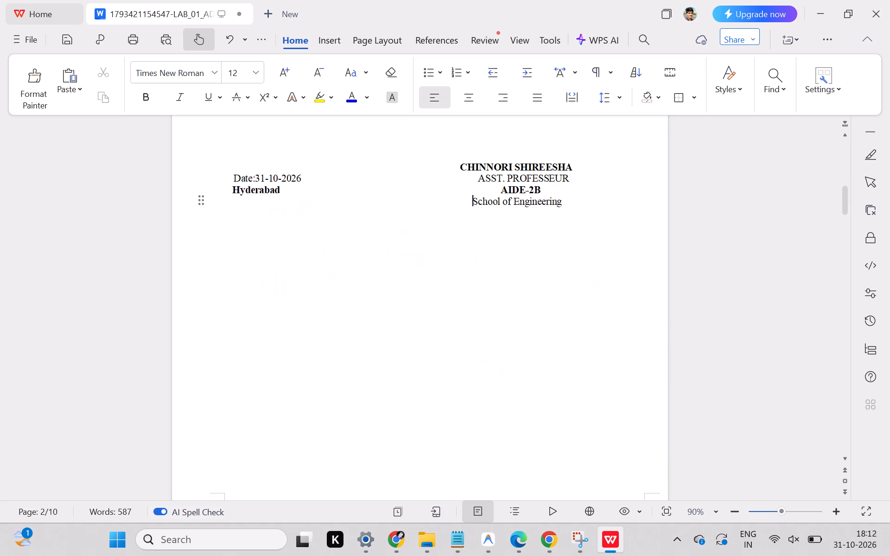
pyautogui.scroll(-1, 275, 200)
# Print the report to PDF, choosing a new LABS folder inside Term- 2's Advanced Data Structures folder as the output location.
pyautogui.hotkey('ctrl', 'p')
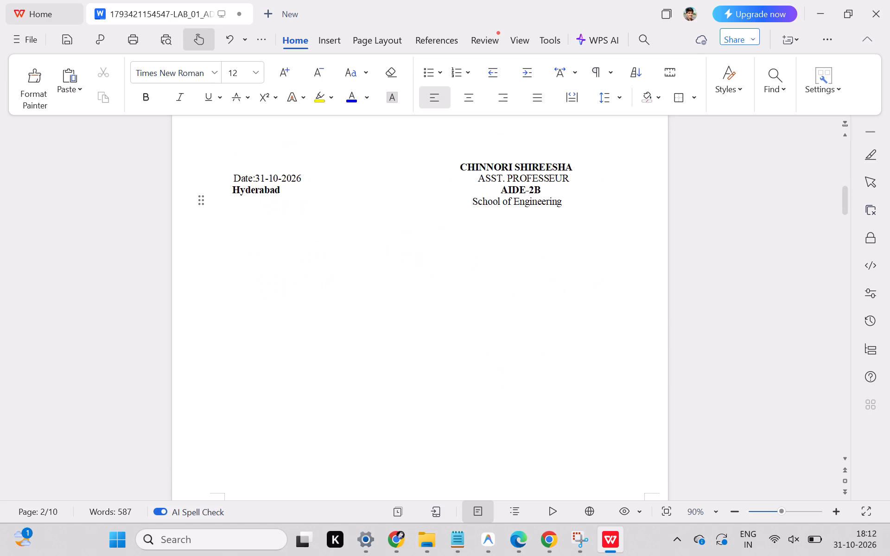
pyautogui.click(496, 445)
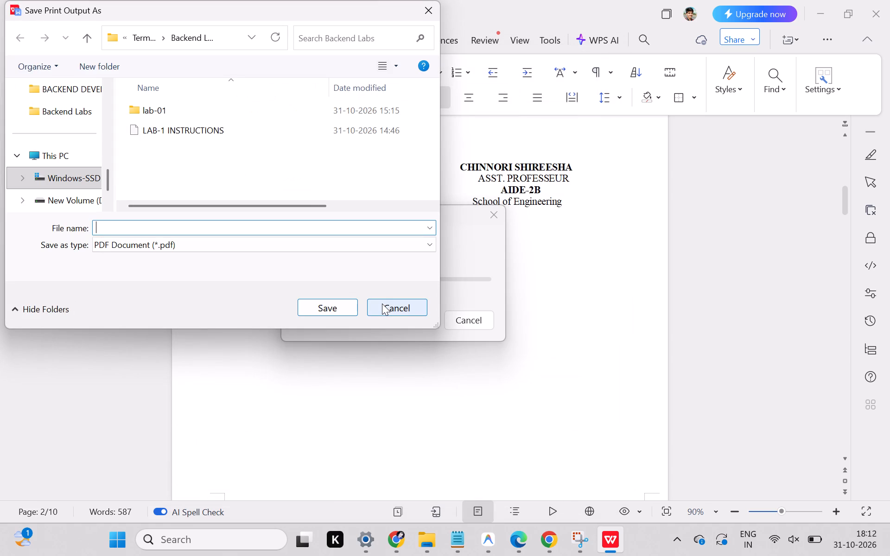
pyautogui.click(78, 46)
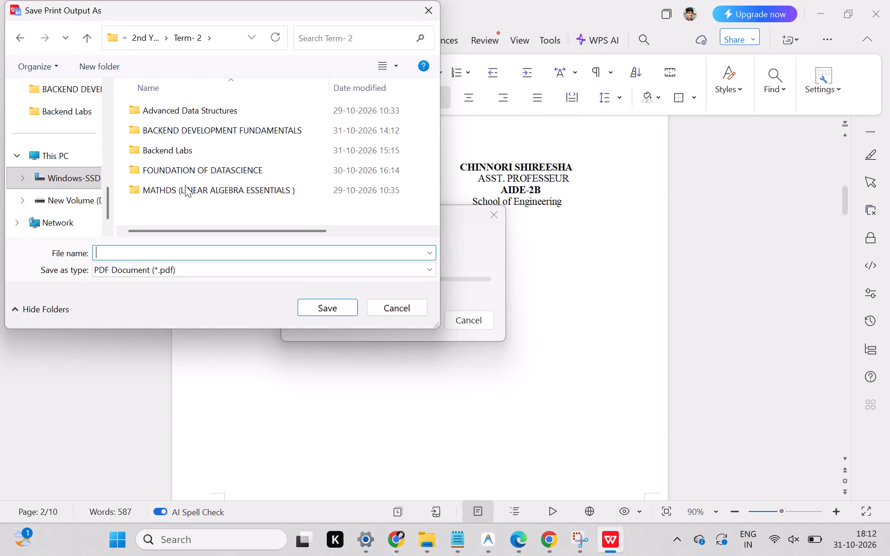
pyautogui.doubleClick(245, 113)
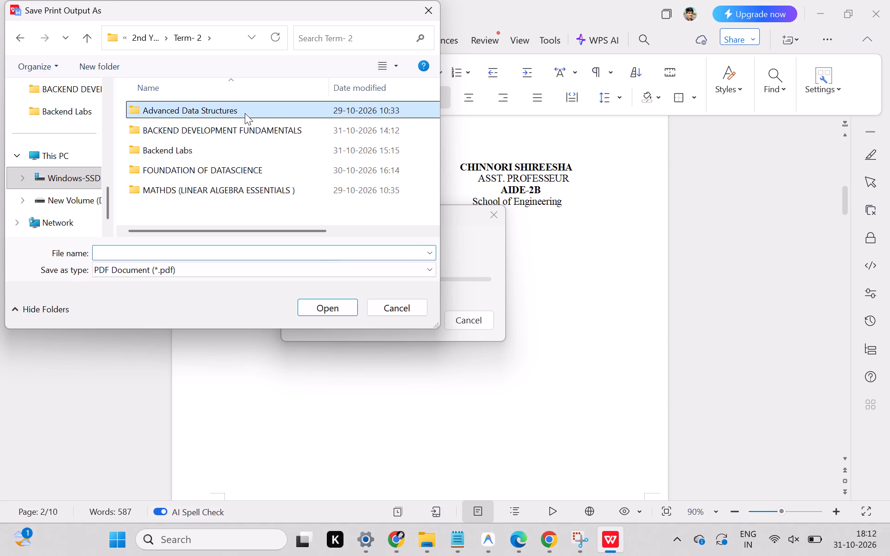
pyautogui.click(93, 61)
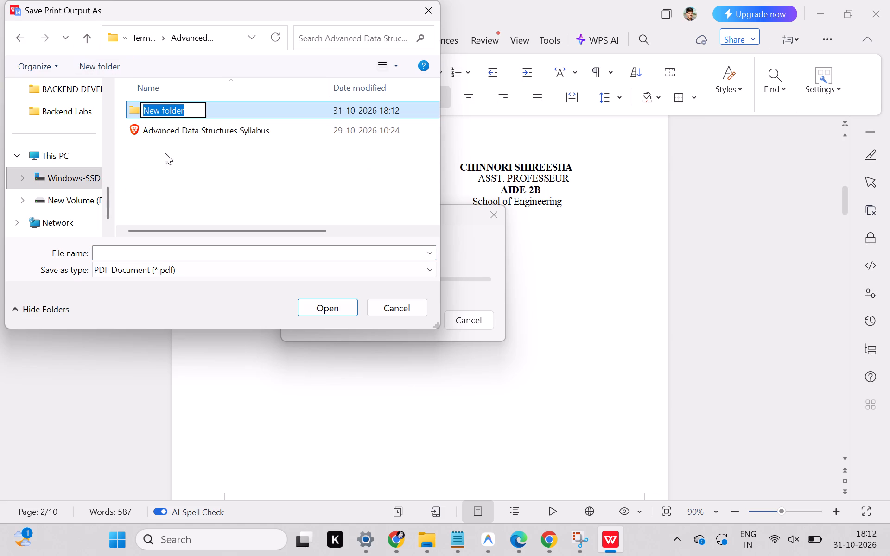
pyautogui.write('LABS')
pyautogui.press('Return')
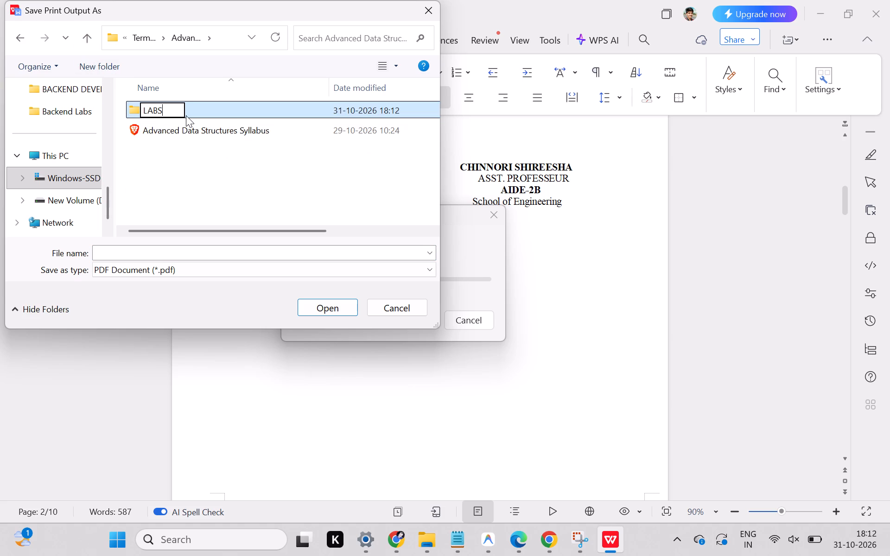
pyautogui.doubleClick(239, 107)
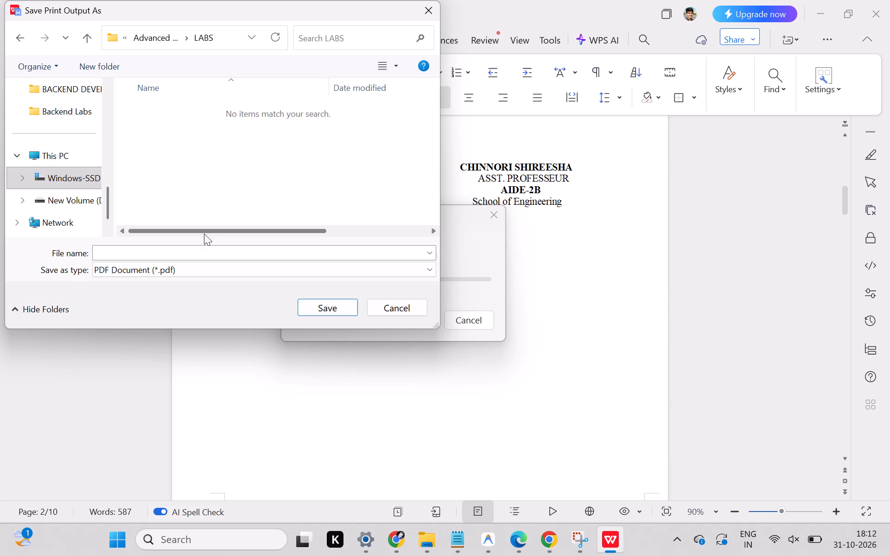
# Save the PDF output in the LABS folder under the file name LAB-1_ADVANCED_DATA-STRUCTURES - JOEL.
pyautogui.click(204, 253)
pyautogui.write('LAB-1')
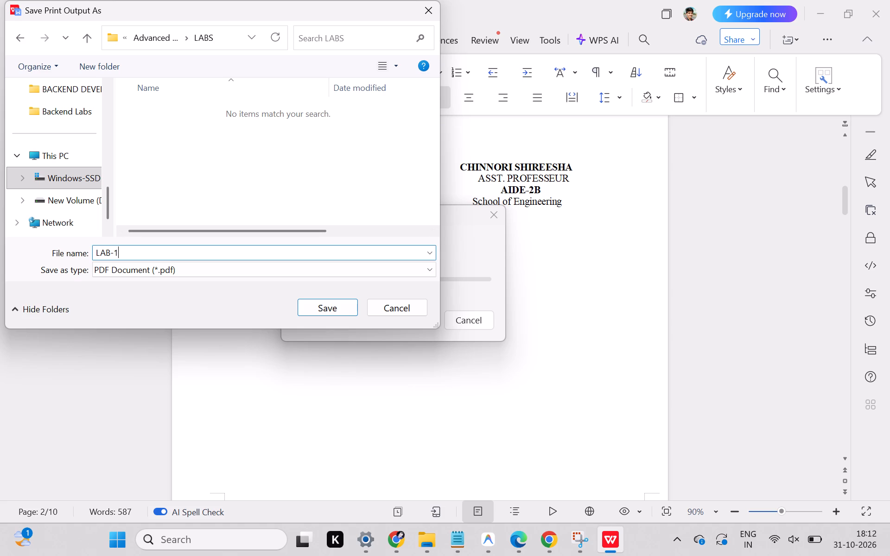
pyautogui.press('space')
pyautogui.write('JEOL')
pyautogui.press('BackSpace')
pyautogui.press('BackSpace')
pyautogui.press('BackSpace')
pyautogui.press('BackSpace')
pyautogui.write('JOE')
pyautogui.press('l')
pyautogui.press('Left')
pyautogui.press('Left')
pyautogui.press('Left')
pyautogui.press('Left')
pyautogui.press('Left')
pyautogui.hotkey('shift', '_')
pyautogui.press('a')
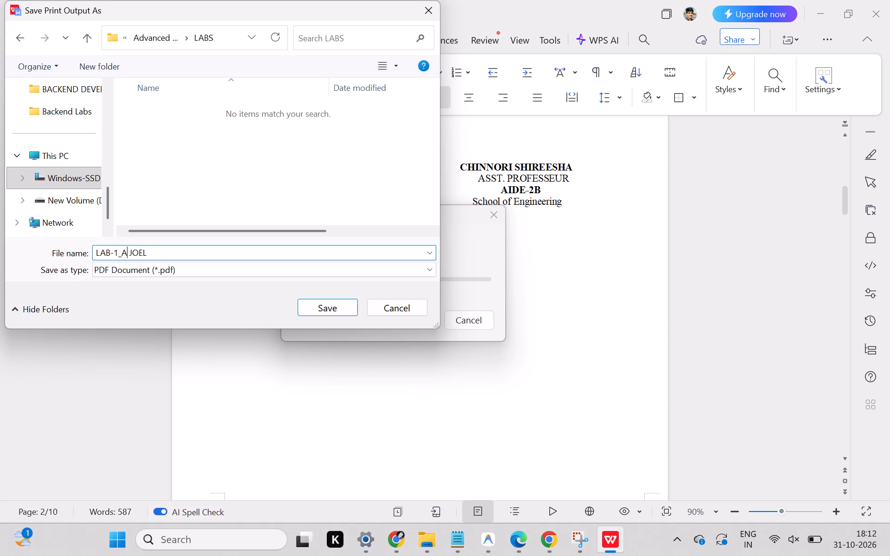
pyautogui.write('DV')
pyautogui.write('ANCED')
pyautogui.press('space')
pyautogui.press('BackSpace')
pyautogui.write('_DATT')
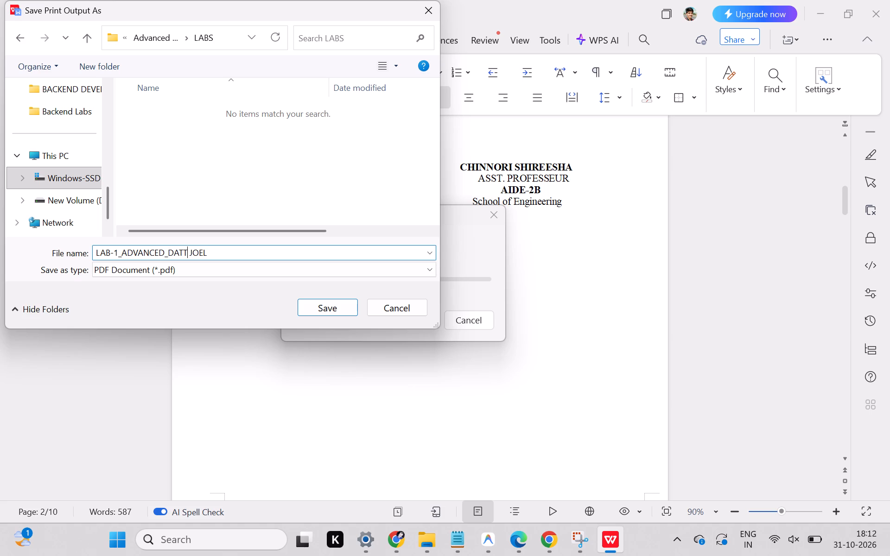
pyautogui.press('BackSpace')
pyautogui.write('A-STRUCTURES')
pyautogui.press('BackSpace')
pyautogui.write('S -')
pyautogui.press('Return')
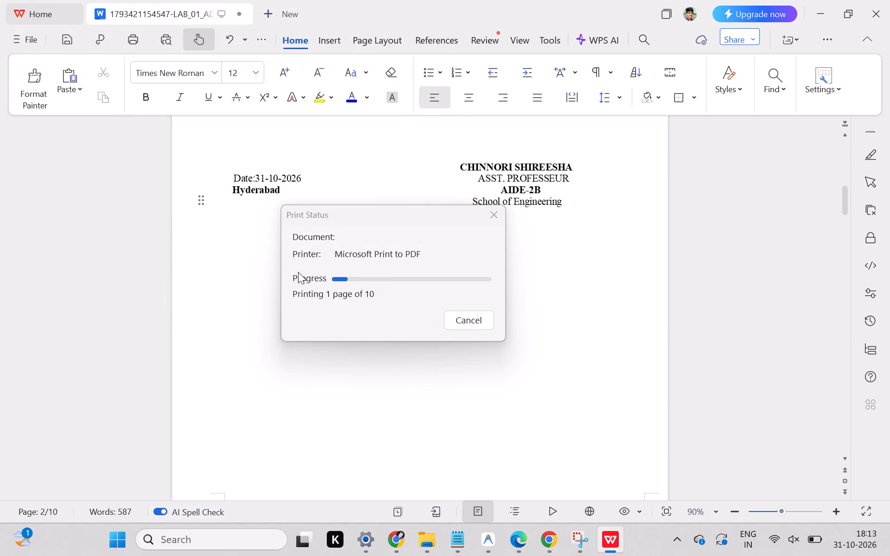
# Switch to File Explorer and open the Advanced Data Structures folder inside Term- 2.
pyautogui.click(553, 555)
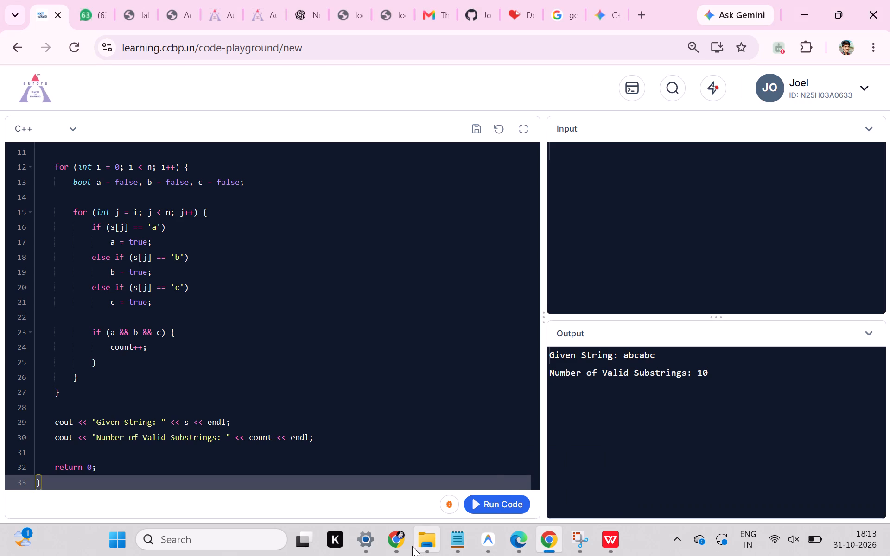
pyautogui.click(412, 546)
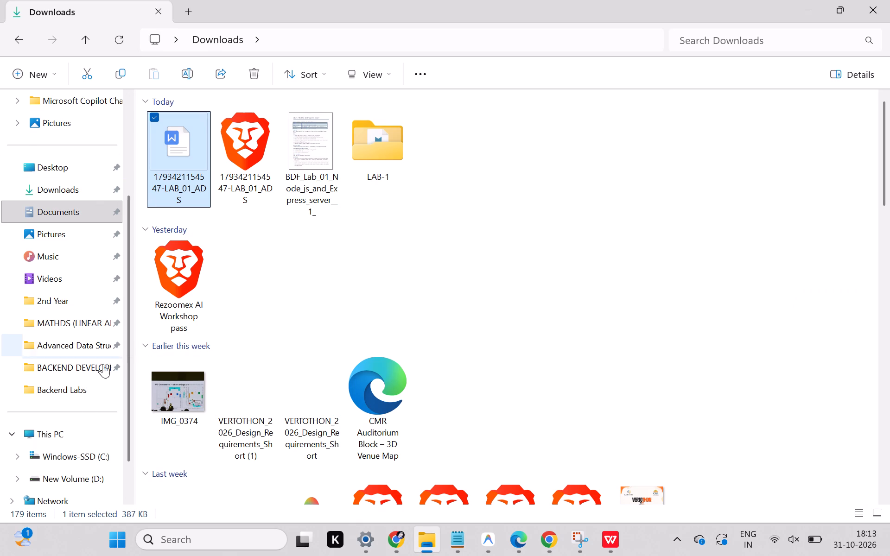
pyautogui.click(86, 389)
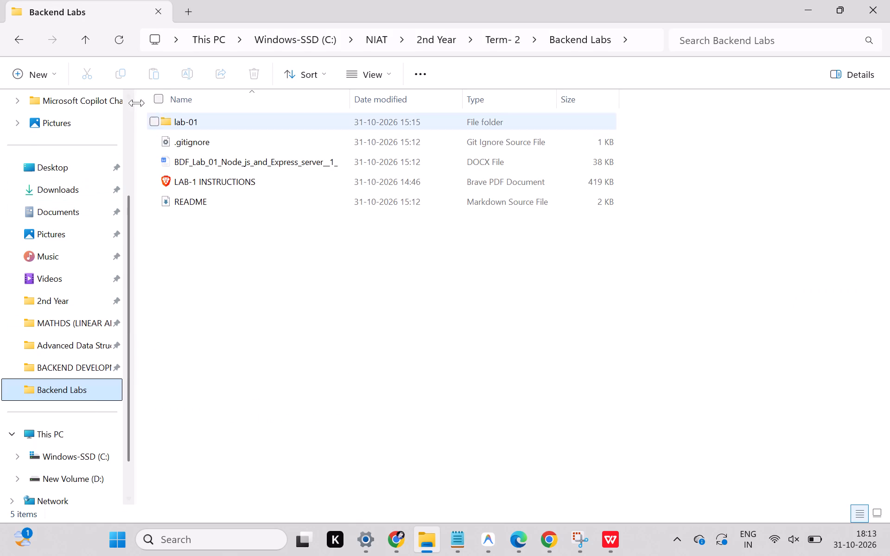
pyautogui.click(89, 48)
pyautogui.doubleClick(286, 162)
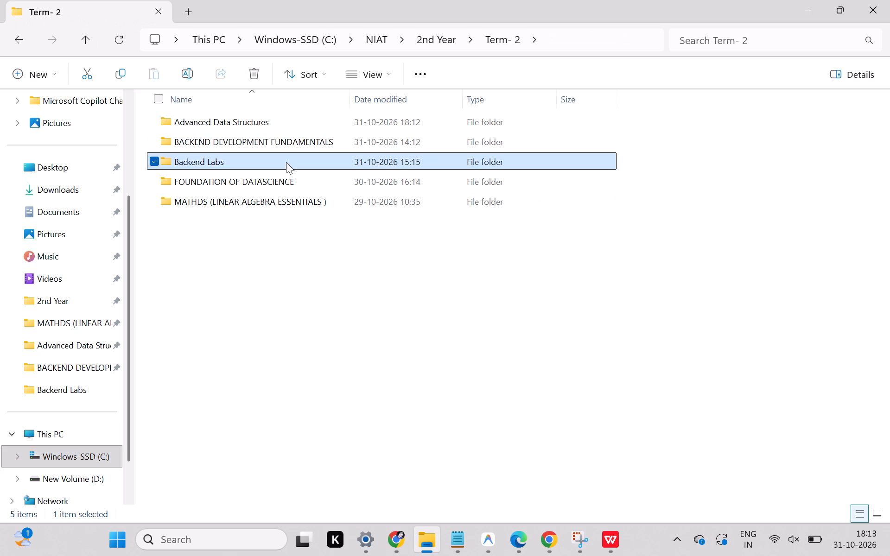
pyautogui.click(286, 162)
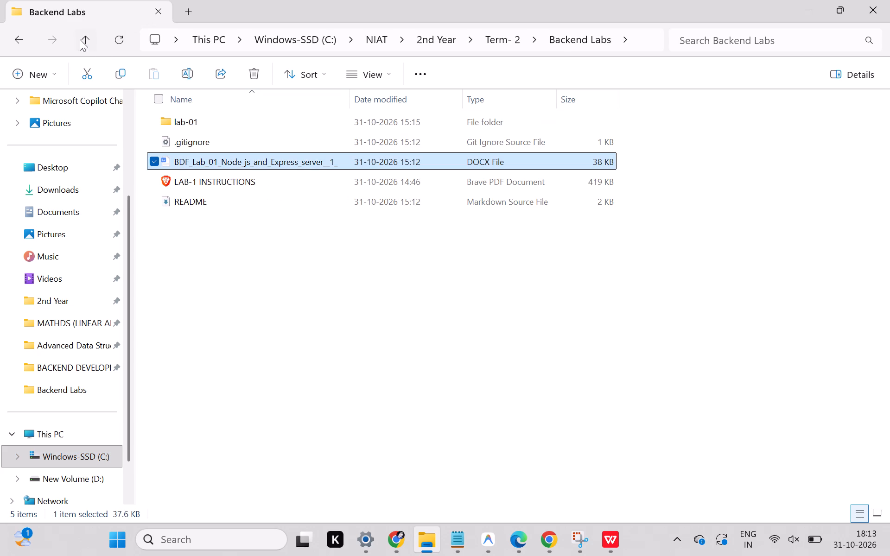
pyautogui.click(80, 39)
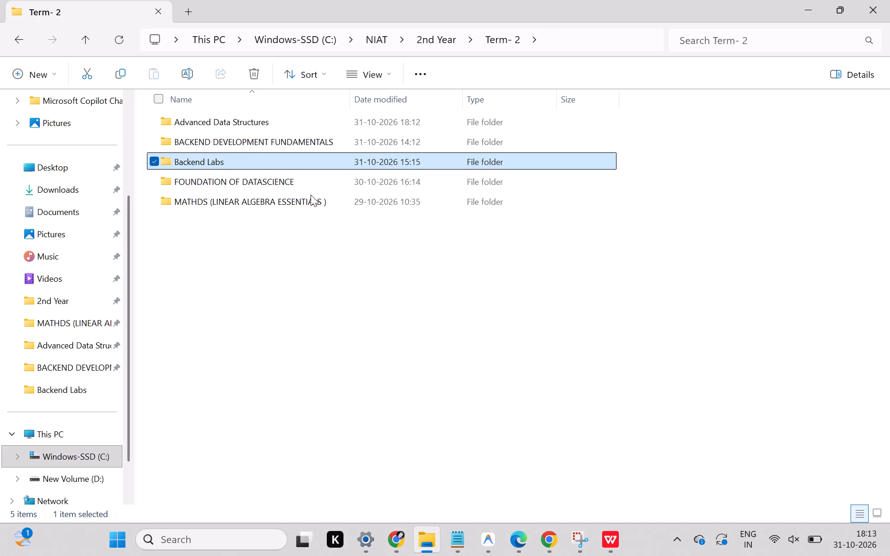
pyautogui.click(332, 268)
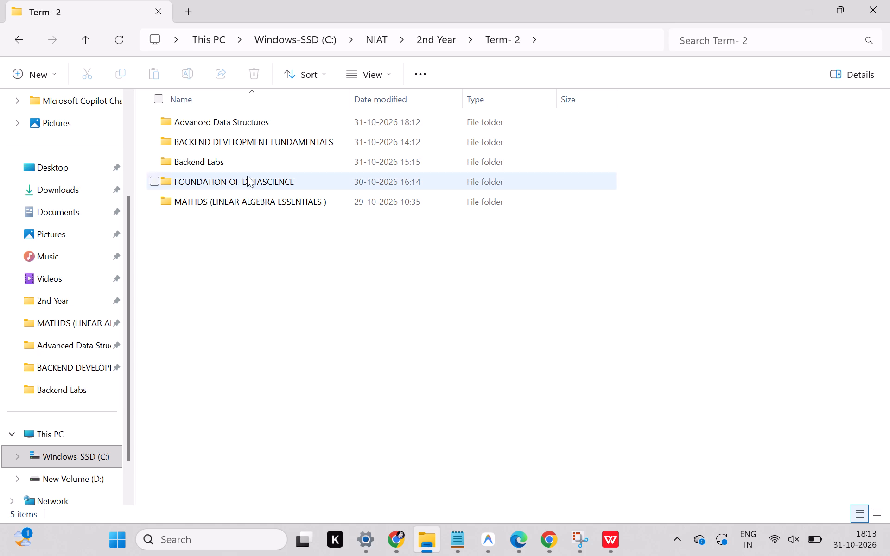
pyautogui.doubleClick(186, 122)
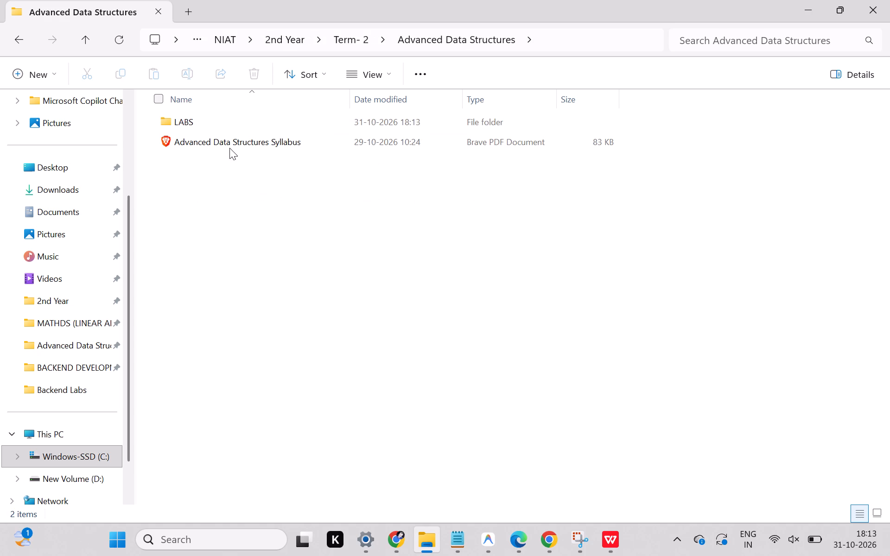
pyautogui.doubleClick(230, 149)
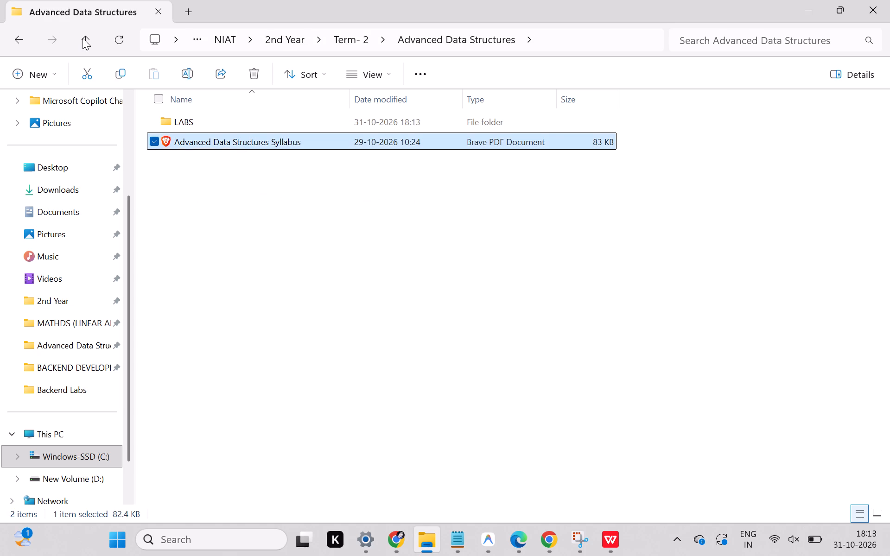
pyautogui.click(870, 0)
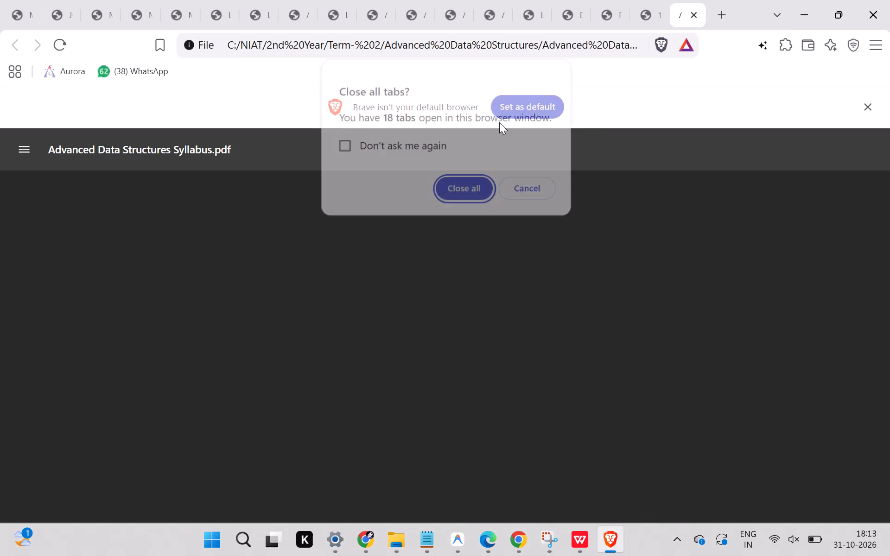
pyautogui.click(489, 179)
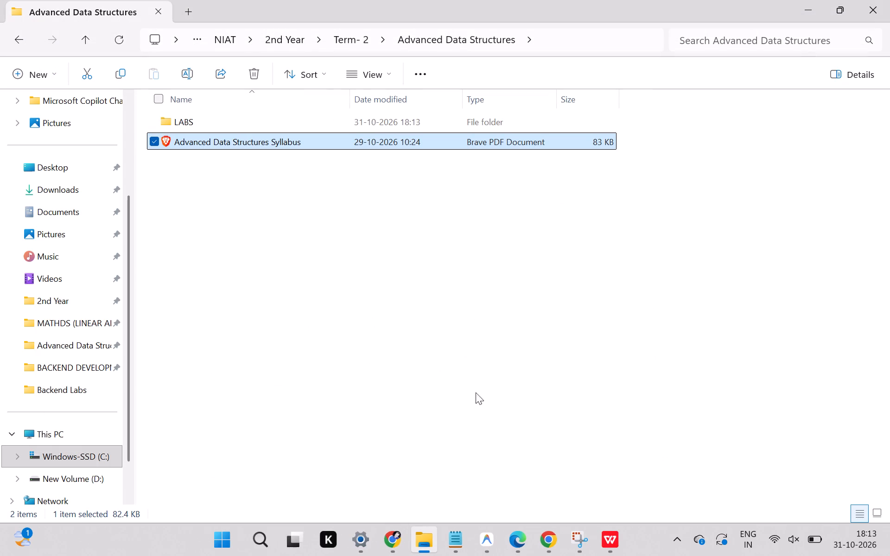
# Open the LABS folder and rename the report PDF to LAB-1_ADS- JOEL.
pyautogui.doubleClick(196, 118)
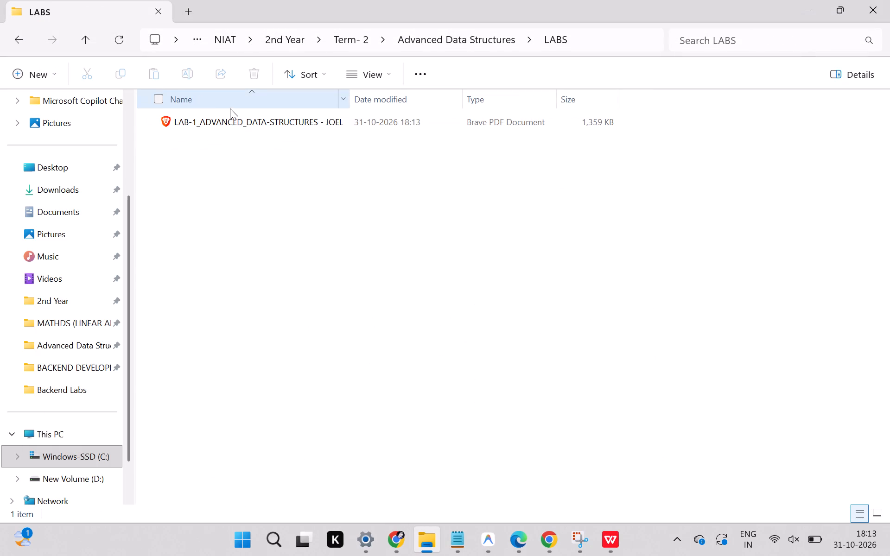
pyautogui.click(265, 127)
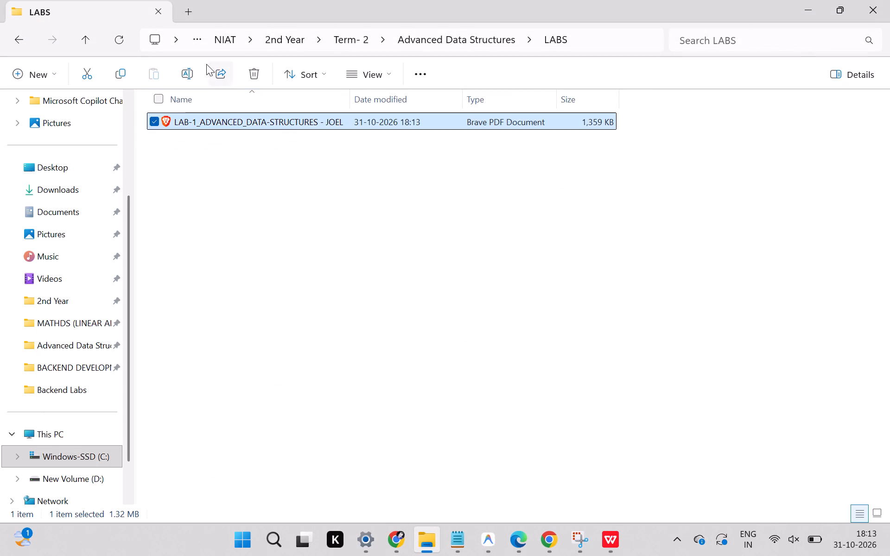
pyautogui.click(184, 72)
pyautogui.click(309, 226)
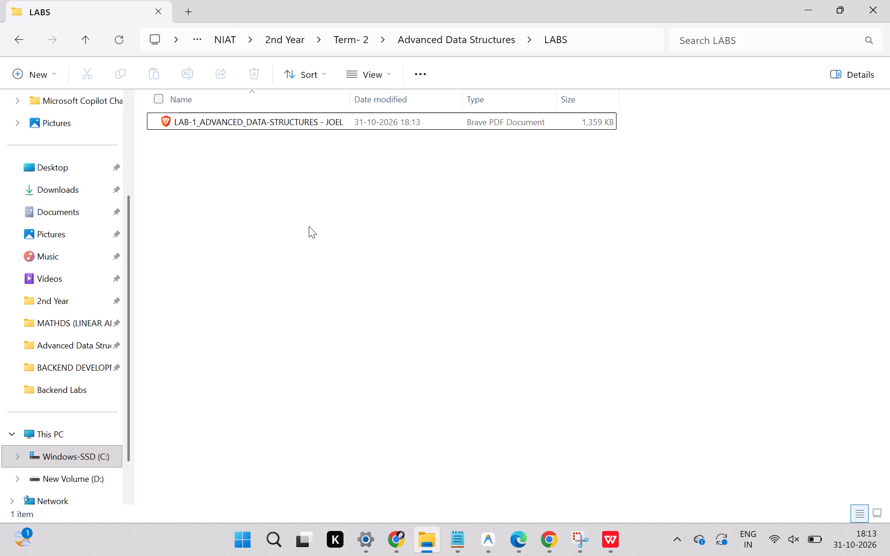
pyautogui.click(311, 120)
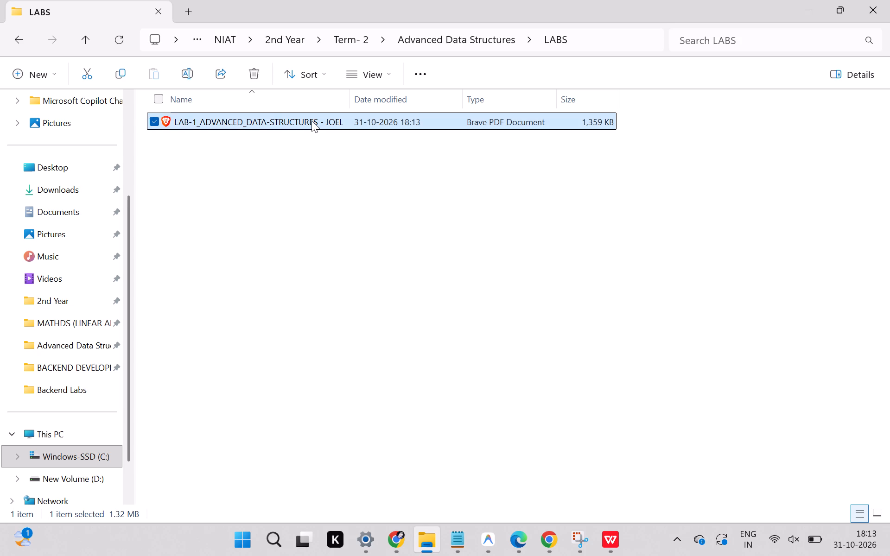
pyautogui.click(187, 72)
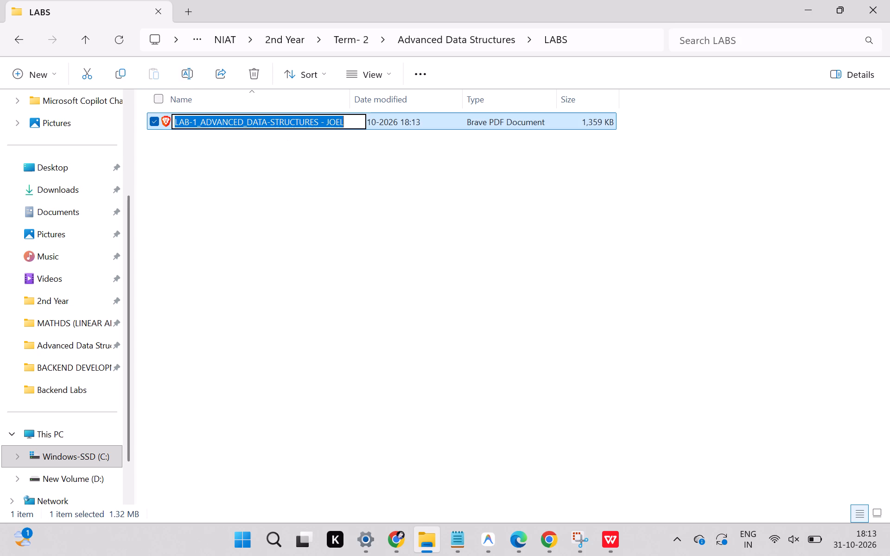
pyautogui.click(319, 126)
pyautogui.moveTo(321, 123); pyautogui.dragTo(207, 123)
pyautogui.write('DS')
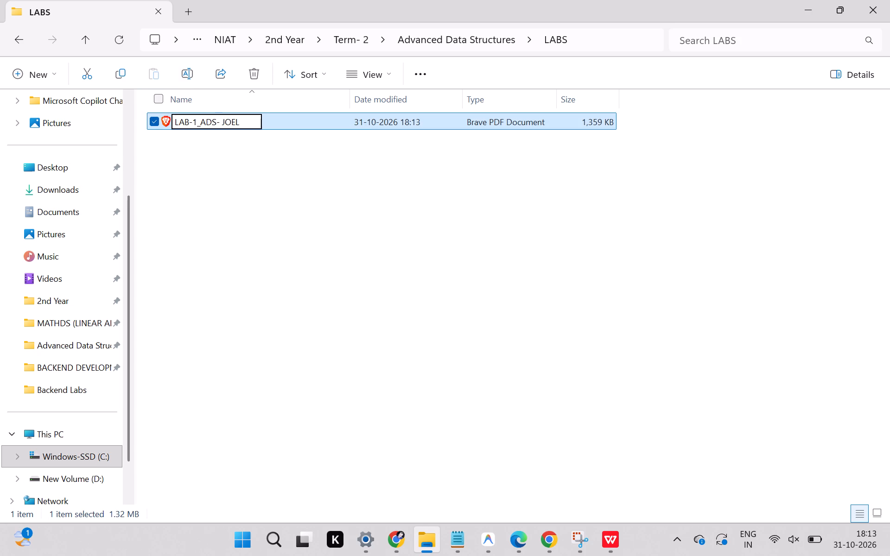
pyautogui.press('Return')
pyautogui.click(249, 182)
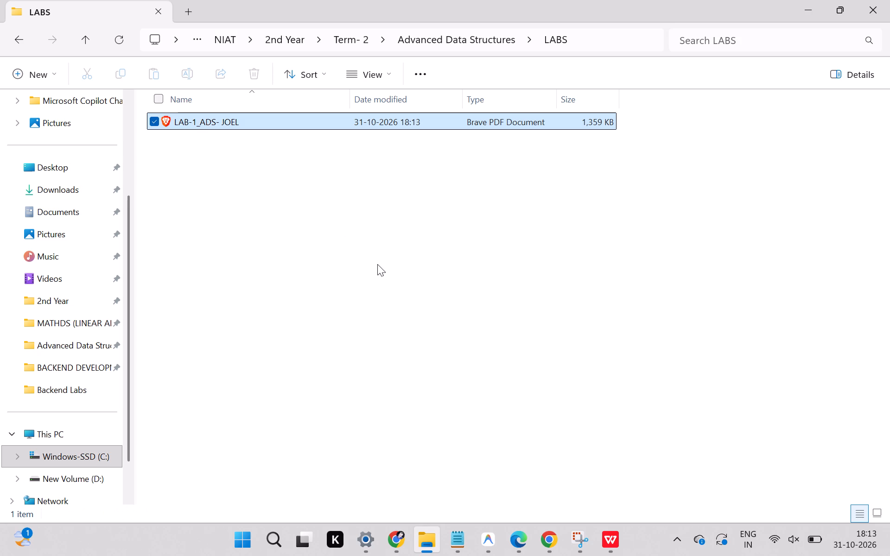
# Switch to the Aurora university portal in Chrome and open the Advanced Data Structures assessment list, down to Lab Report 1.
pyautogui.hotkey('alt', 'Tab')
pyautogui.click(277, 0)
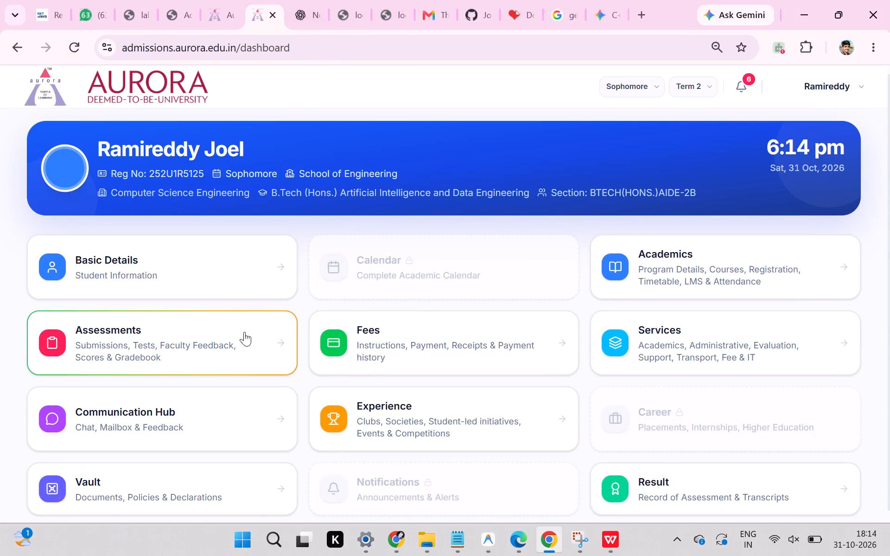
pyautogui.click(245, 332)
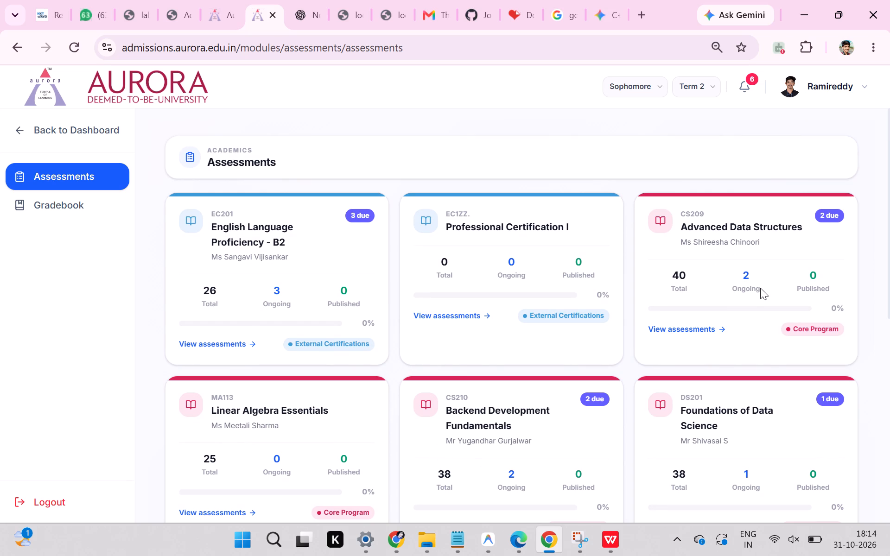
pyautogui.click(760, 288)
pyautogui.scroll(-2, 760, 288)
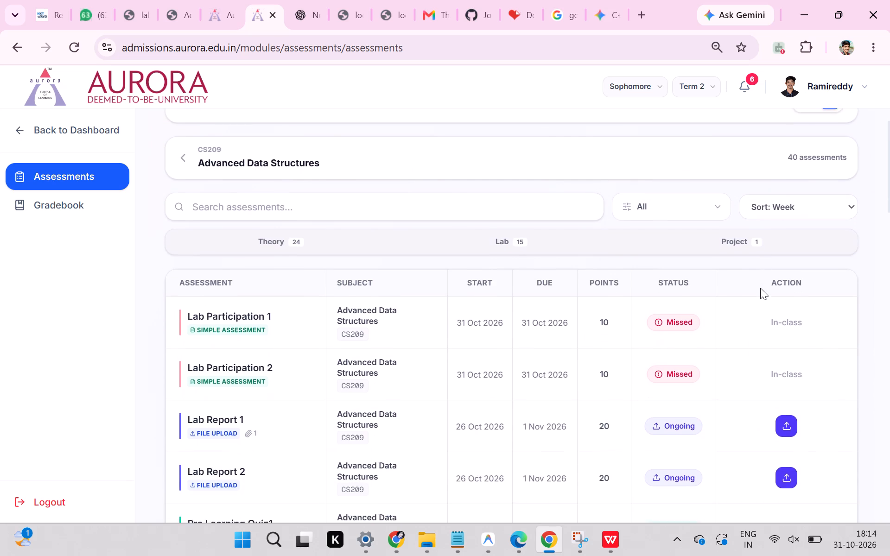
pyautogui.scroll(-1, 760, 288)
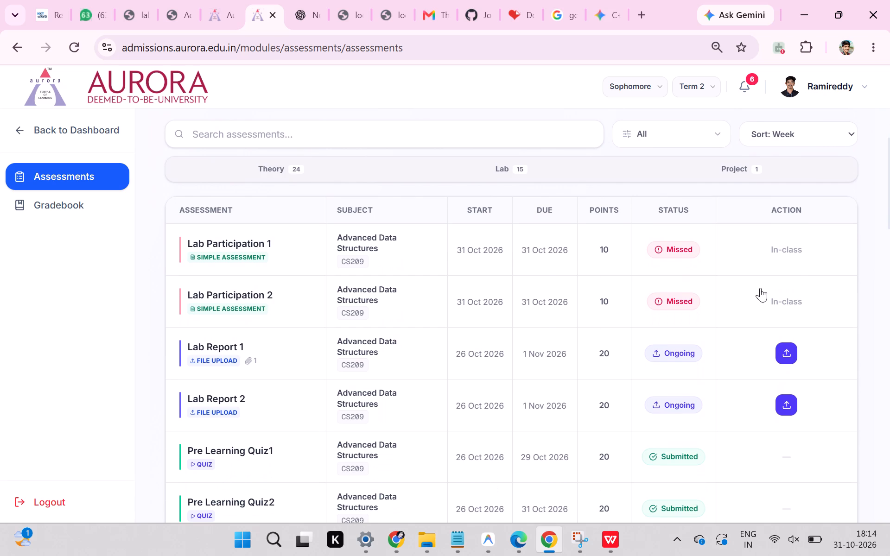
# Start the file upload for Lab Report 1 and browse to the Term- 2 folder.
pyautogui.click(787, 347)
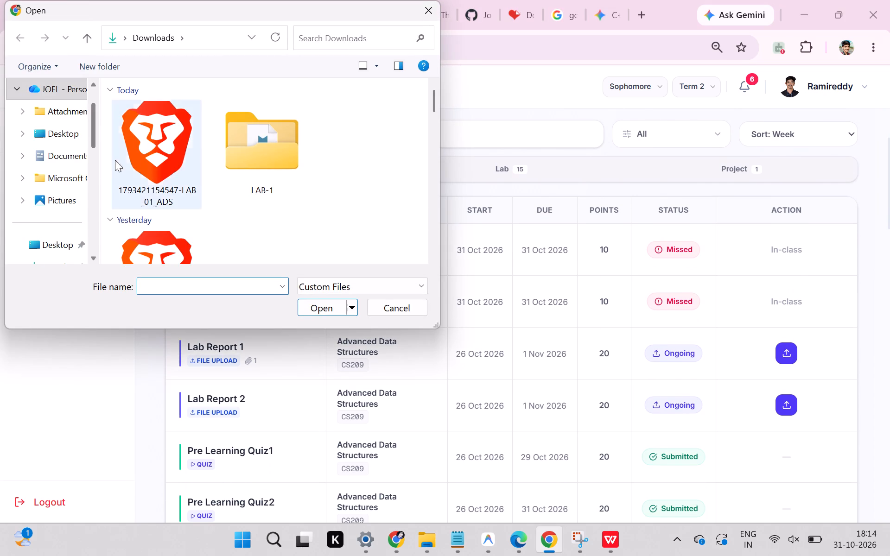
pyautogui.scroll(-2, 38, 150)
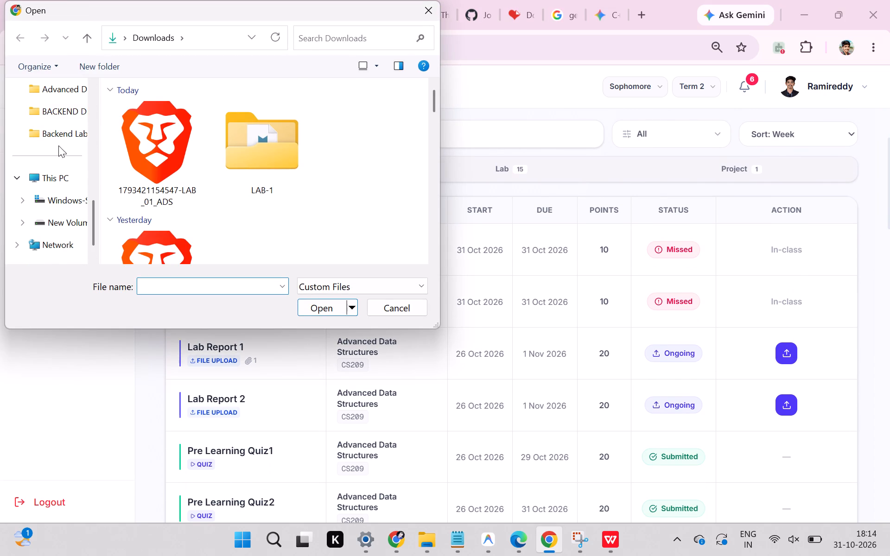
pyautogui.doubleClick(59, 140)
pyautogui.click(84, 40)
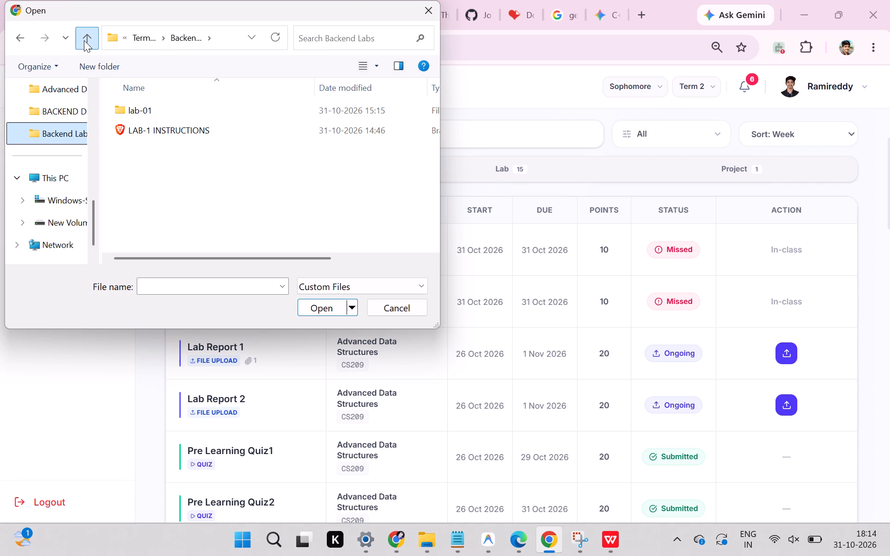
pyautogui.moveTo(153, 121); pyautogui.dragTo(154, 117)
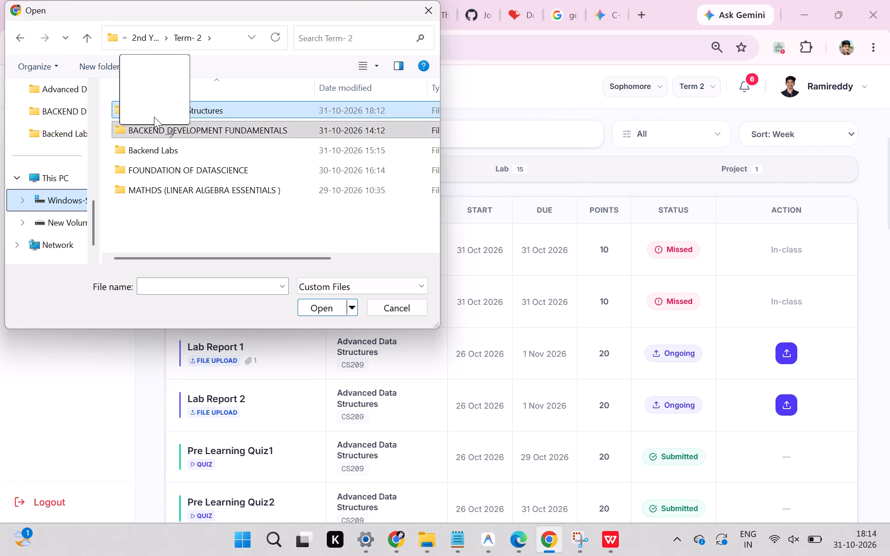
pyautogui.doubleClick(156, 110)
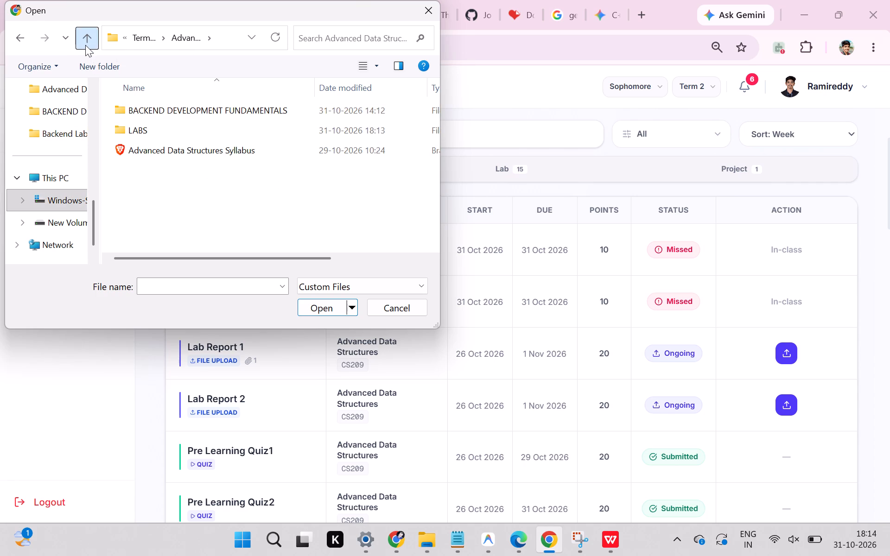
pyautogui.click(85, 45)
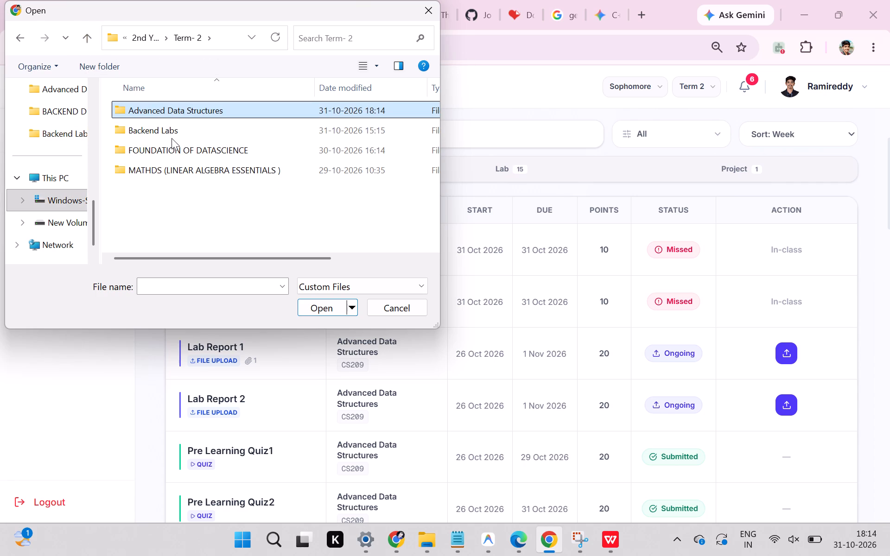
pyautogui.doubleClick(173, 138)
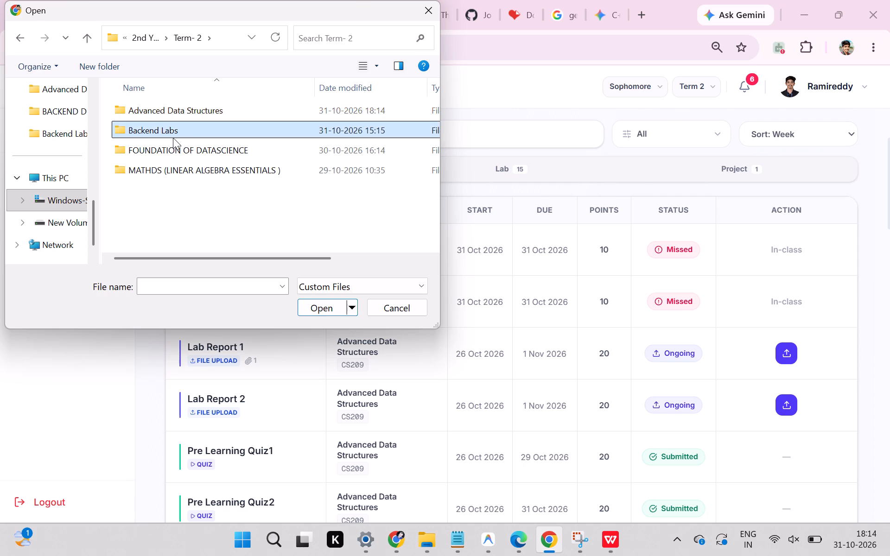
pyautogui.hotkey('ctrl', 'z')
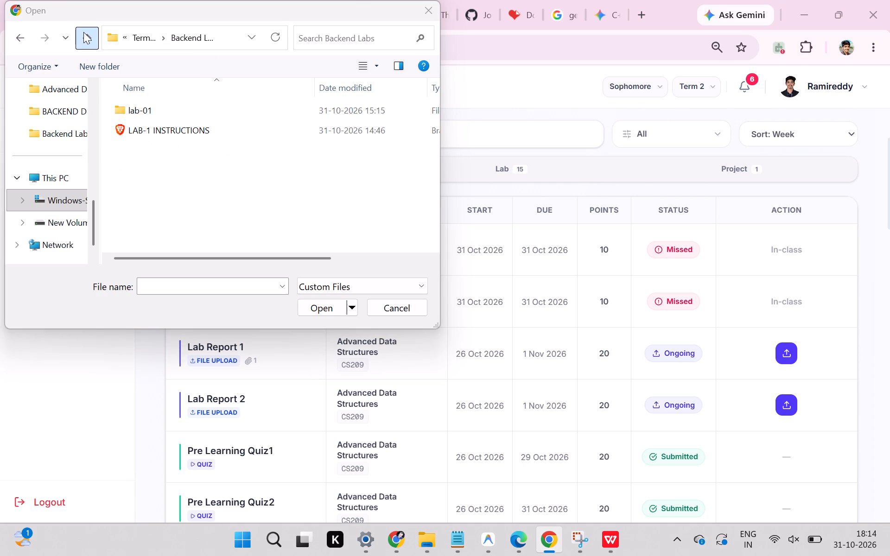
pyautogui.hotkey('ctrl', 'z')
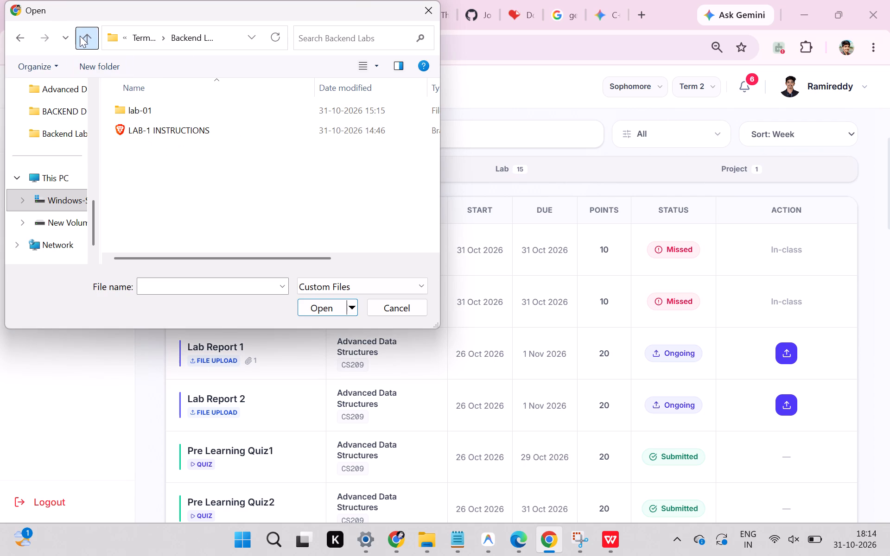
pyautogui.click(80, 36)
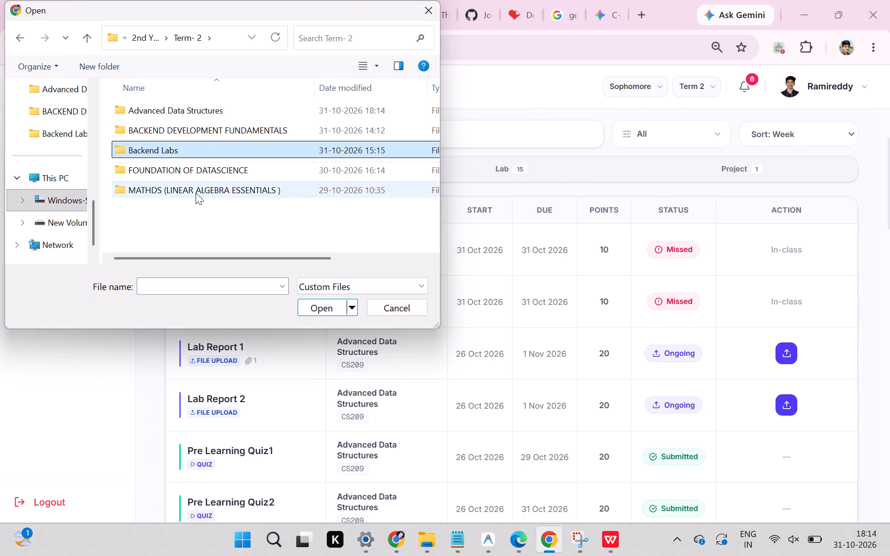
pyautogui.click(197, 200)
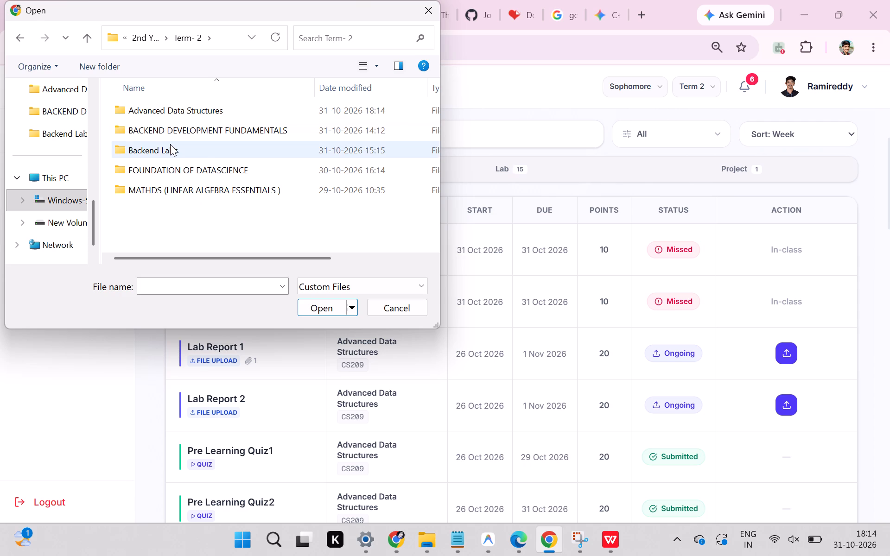
# Submit LAB-1_ADVANCED_DATA-STRUCTURES - JOEL from the LABS folder inside Advanced Data Structures for Lab Report 1.
pyautogui.doubleClick(207, 116)
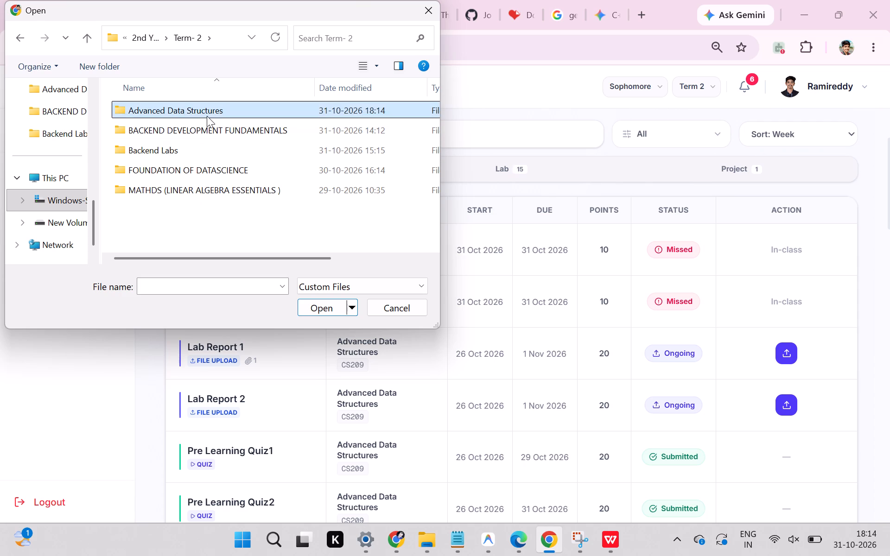
pyautogui.doubleClick(229, 110)
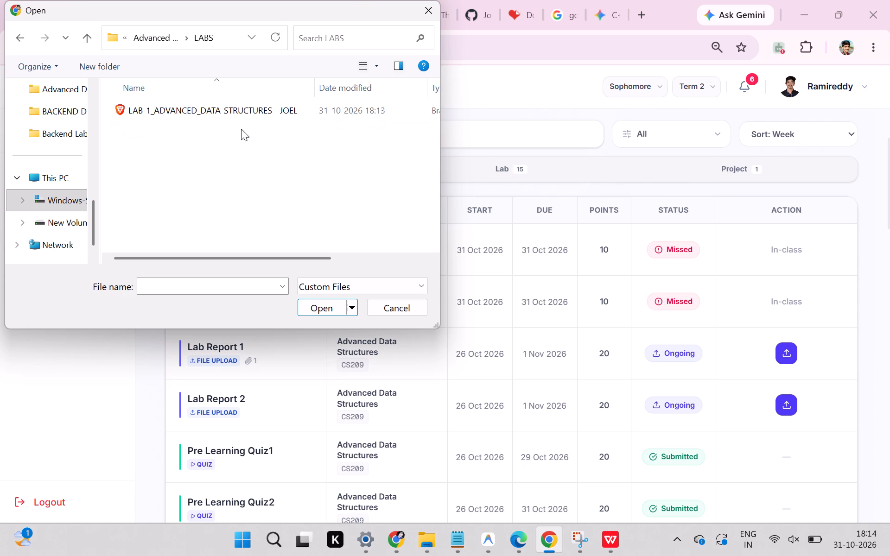
pyautogui.click(218, 116)
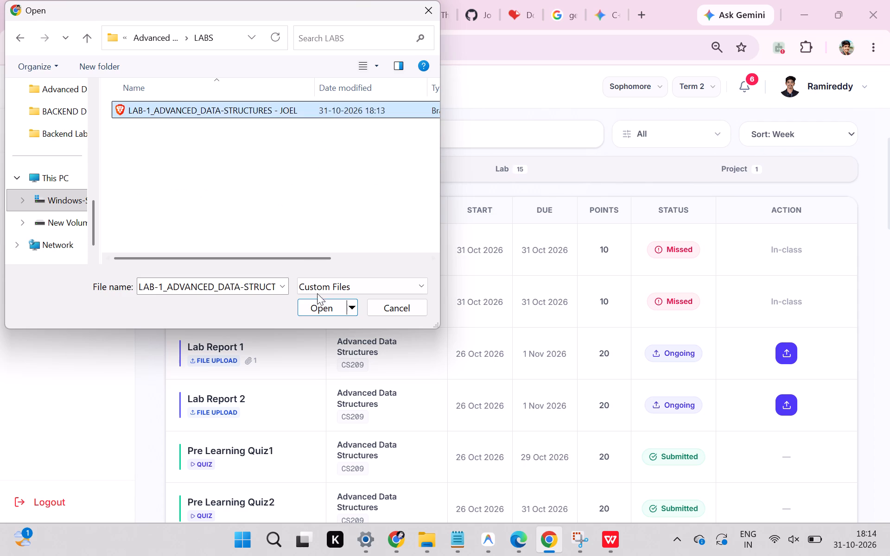
pyautogui.click(327, 310)
# Check the upload status of Lab Report 1 in the assessment list, dismissing the Power & Battery notification.
pyautogui.scroll(1, 327, 310)
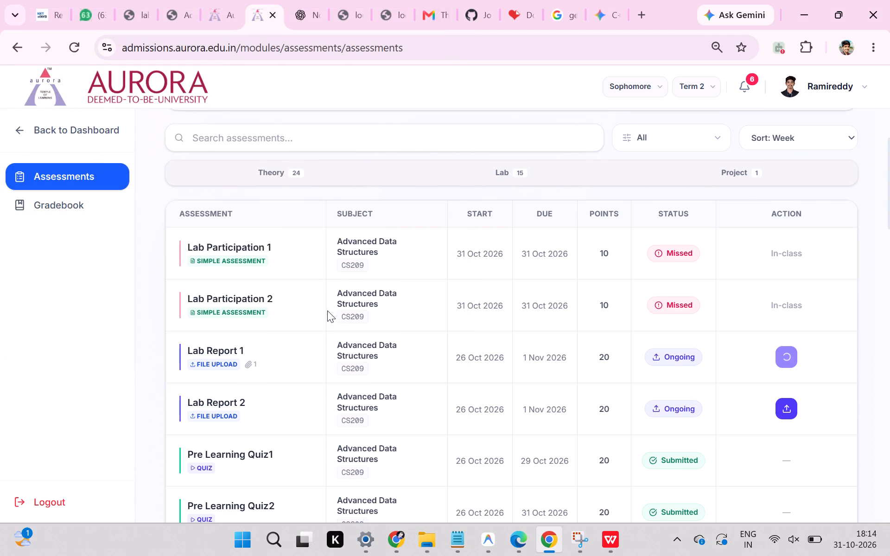
pyautogui.scroll(1, 327, 310)
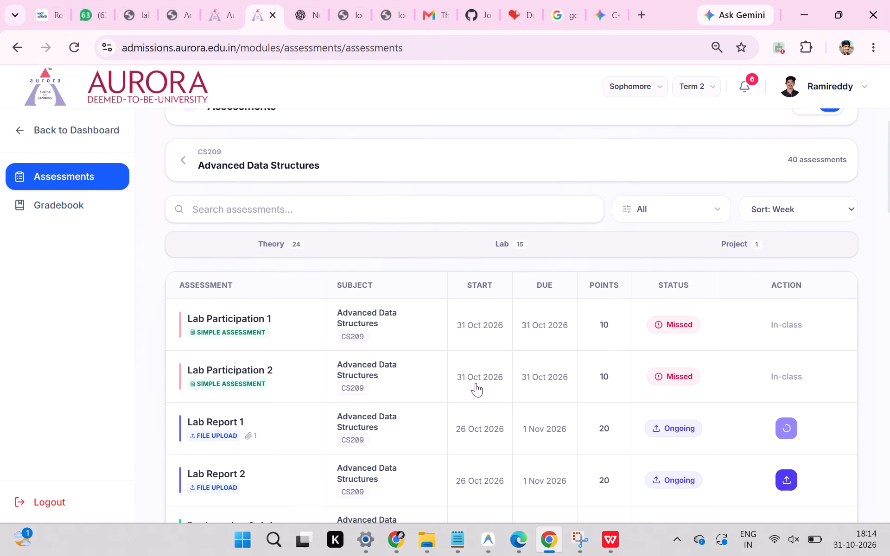
pyautogui.scroll(-2, 575, 459)
pyautogui.scroll(3, 575, 459)
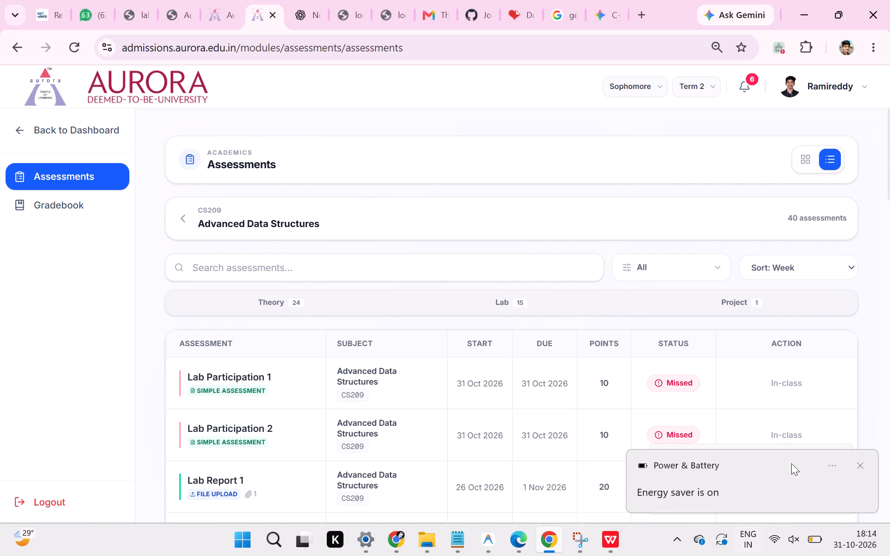
pyautogui.click(770, 389)
pyautogui.click(862, 463)
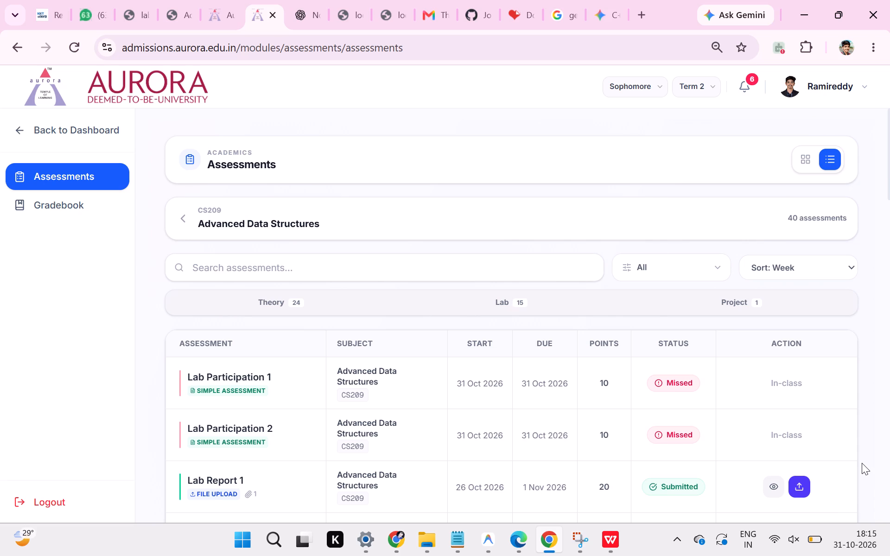
pyautogui.scroll(-3, 647, 435)
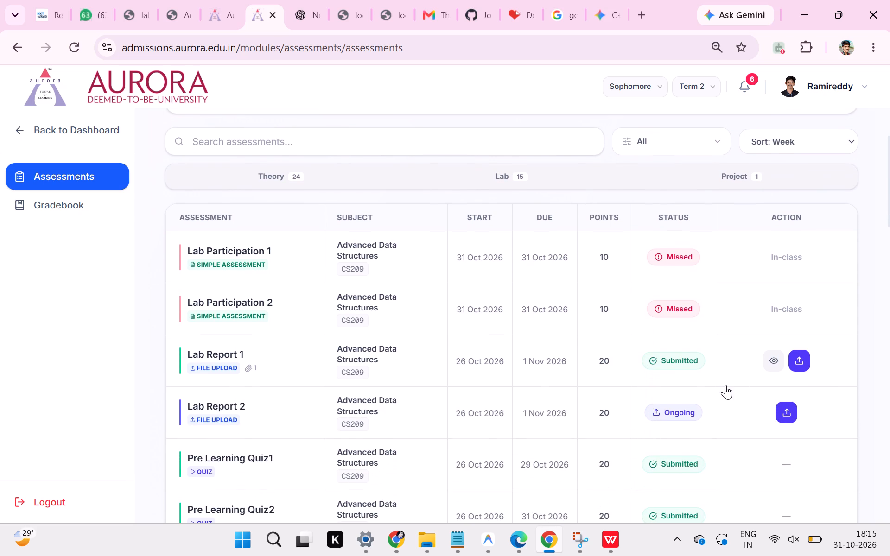